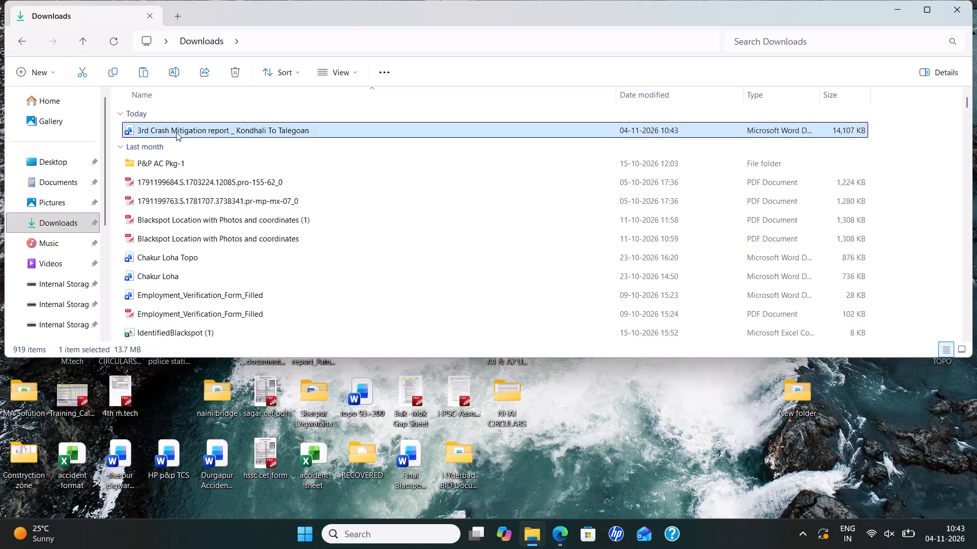
# Open the 3rd Crash Mitigation report _ Kondhali To Talegoan document from Downloads and enable editing.
pyautogui.click(263, 143)
pyautogui.doubleClick(256, 131)
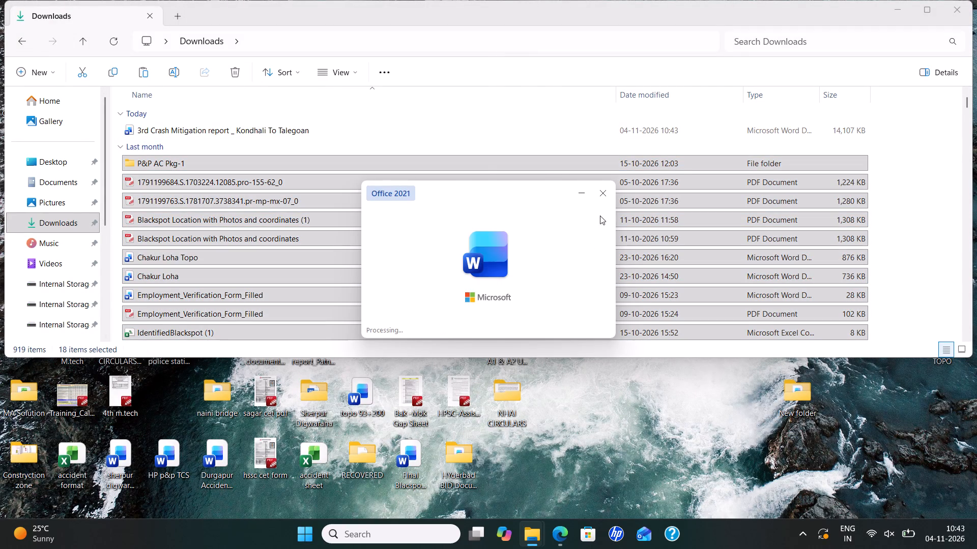
pyautogui.click(604, 195)
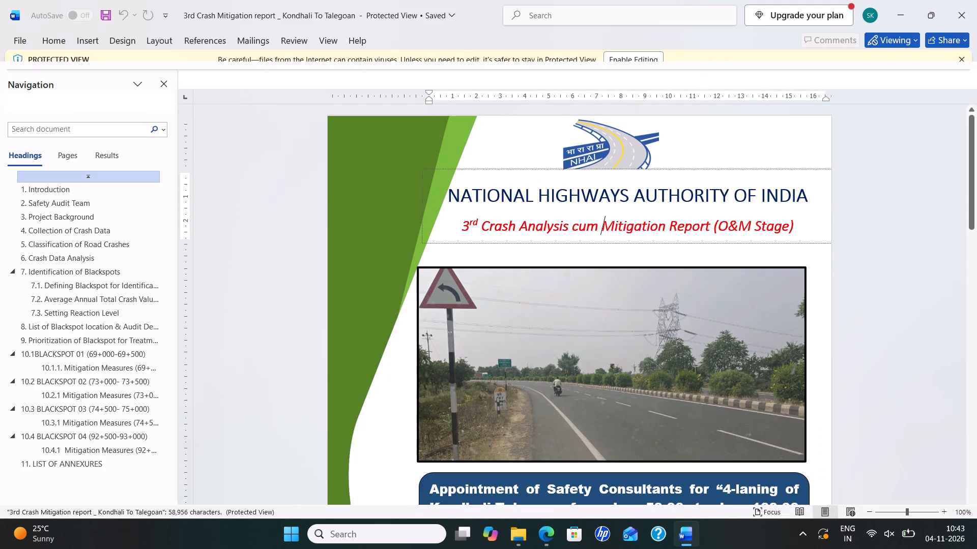
pyautogui.click(636, 54)
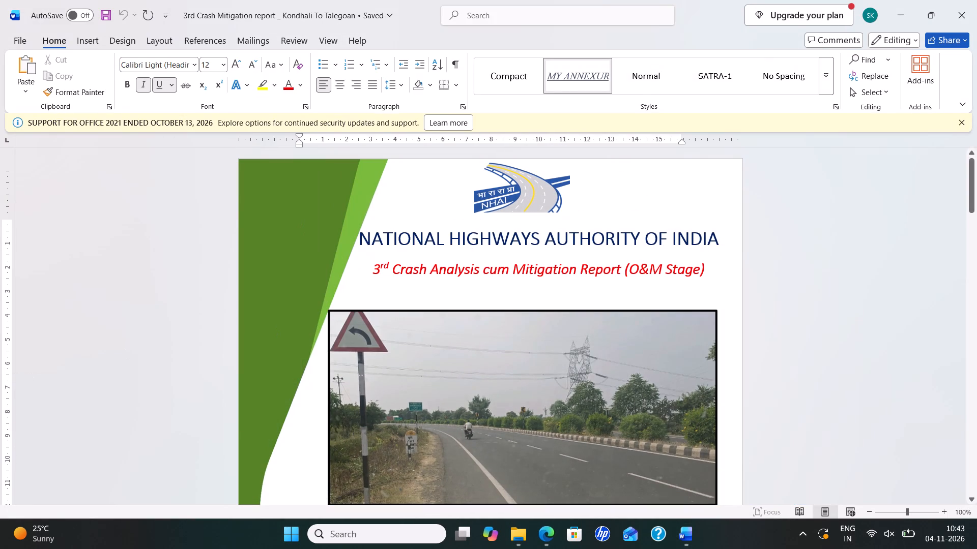
# Show the document's headings outline and go to section 7.1, Defining Blackspot for Identification.
pyautogui.hotkey('ctrl', 'f')
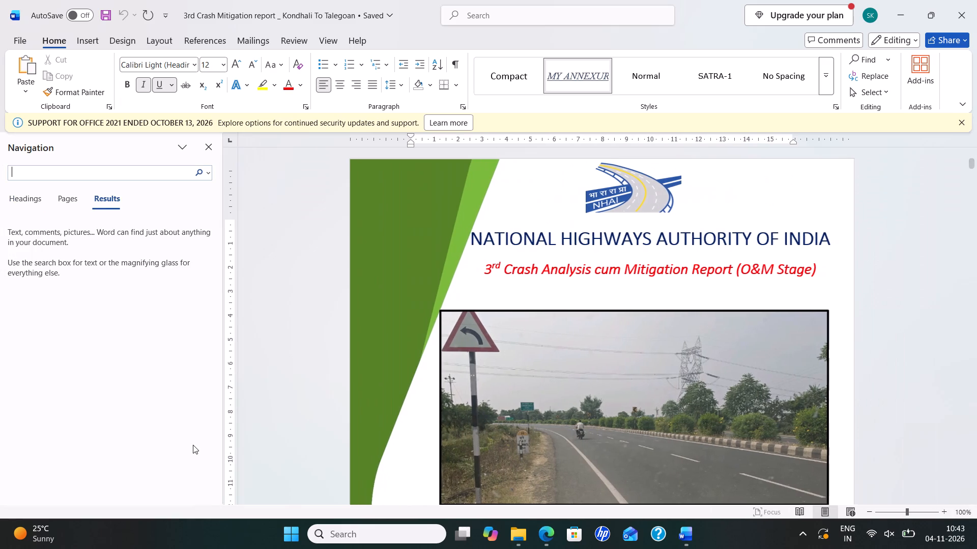
pyautogui.click(26, 196)
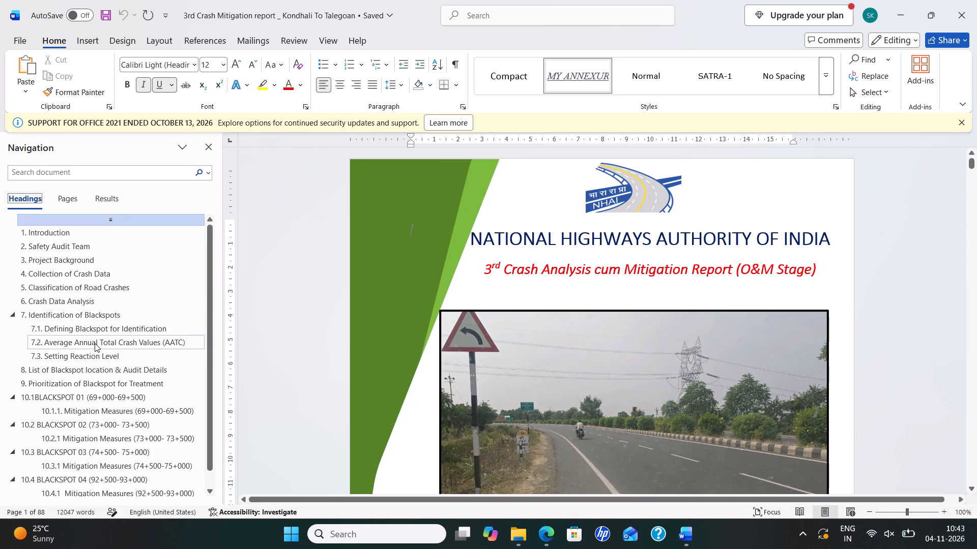
pyautogui.click(85, 330)
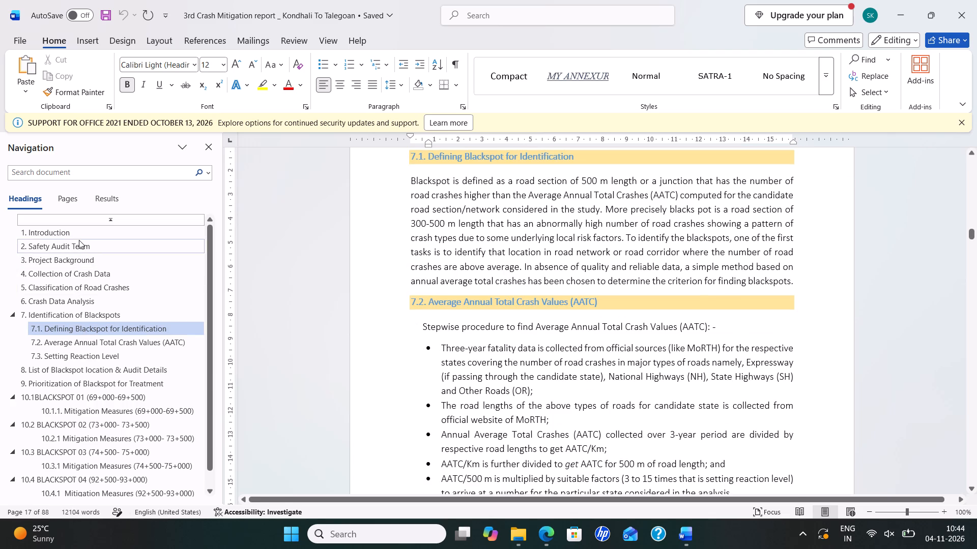
# In section 2, Safety Audit Team, replace the Road Safety Auditor's name after "Mr." in Table 2-1 with the new auditor's name.
pyautogui.click(79, 238)
pyautogui.click(121, 250)
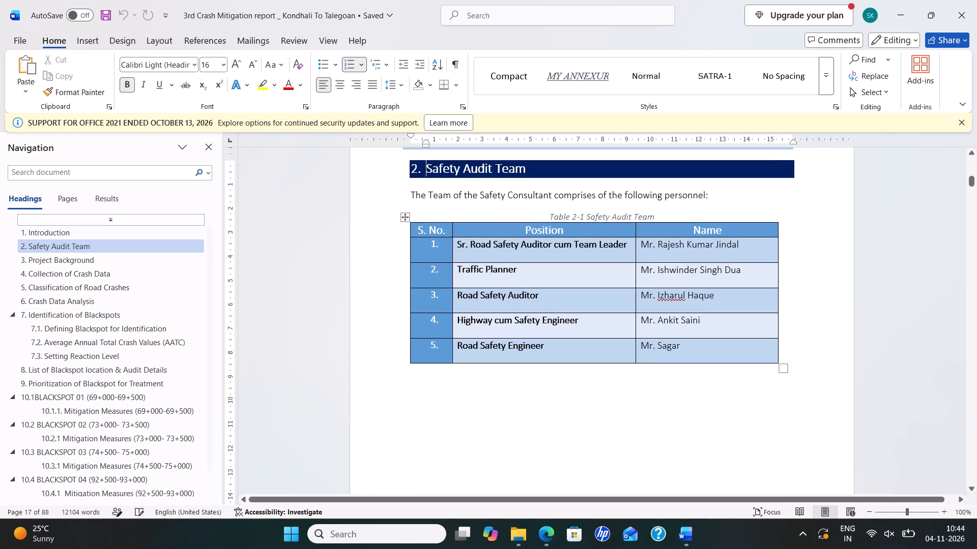
pyautogui.moveTo(718, 295); pyautogui.dragTo(666, 289)
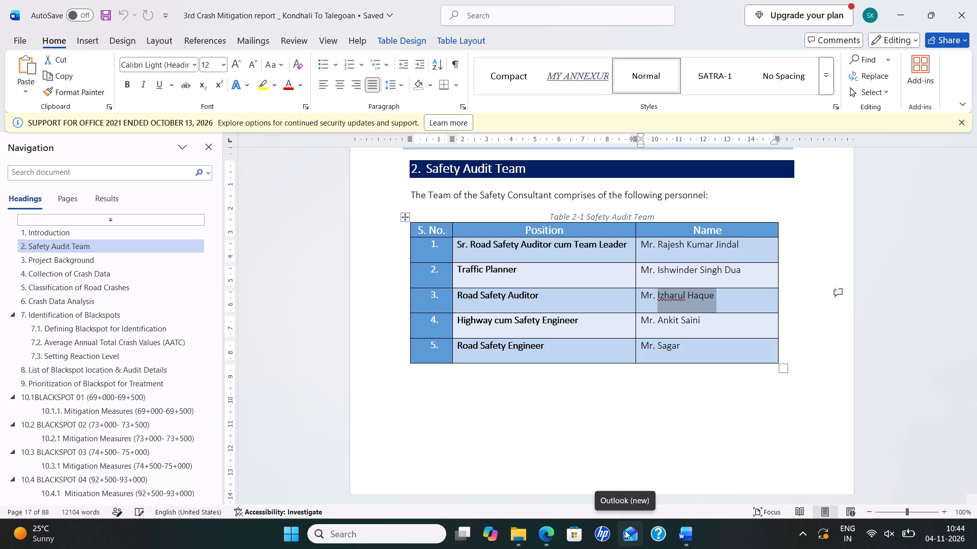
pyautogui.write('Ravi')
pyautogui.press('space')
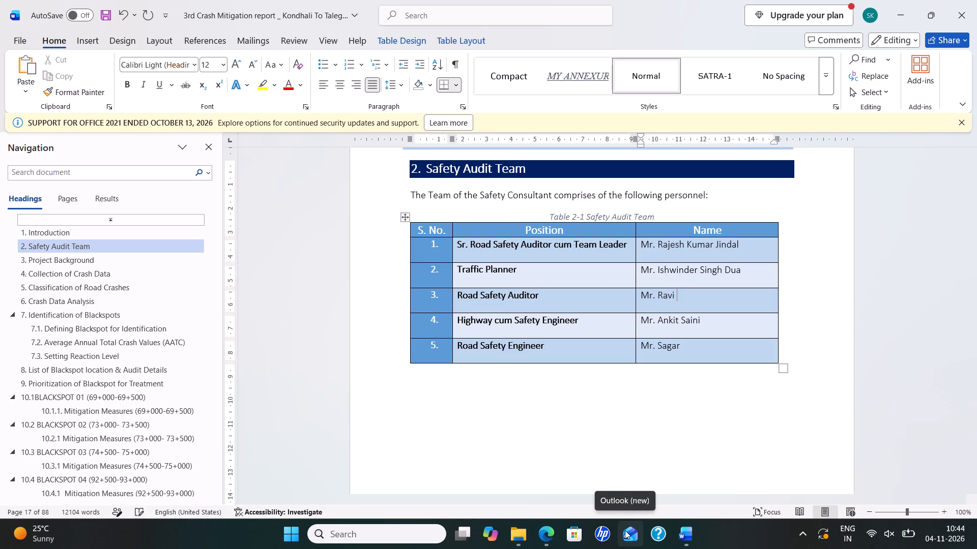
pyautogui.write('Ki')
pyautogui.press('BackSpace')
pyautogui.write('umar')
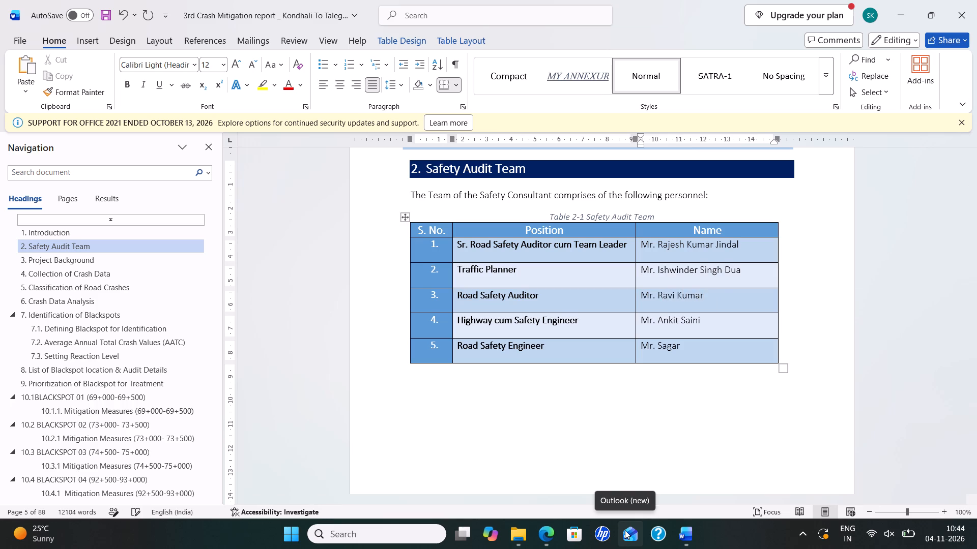
# Change the Highway cum Safety Engineer's name in the Safety Audit Team table to Mr. Sagar.
pyautogui.click(725, 319)
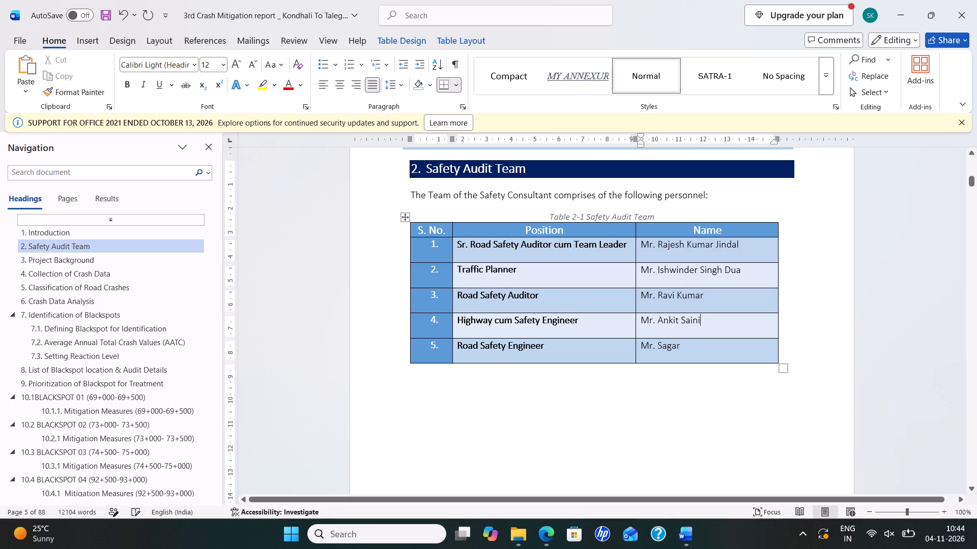
pyautogui.press('BackSpace')
pyautogui.press('BackSpace')
pyautogui.press('BackSpace')
pyautogui.press('BackSpace')
pyautogui.press('BackSpace')
pyautogui.press('BackSpace')
pyautogui.press('BackSpace')
pyautogui.press('BackSpace')
pyautogui.press('BackSpace')
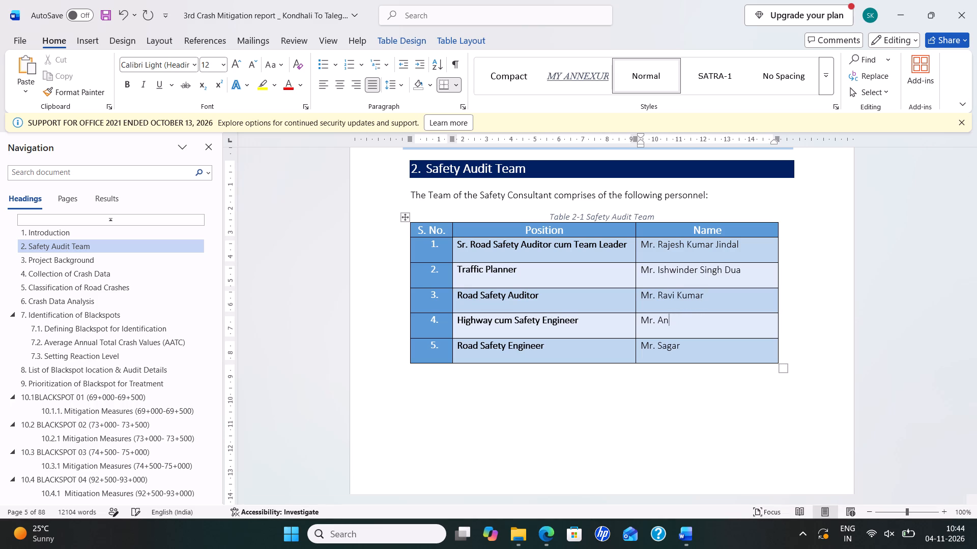
pyautogui.press('BackSpace')
pyautogui.press('BackSpace')
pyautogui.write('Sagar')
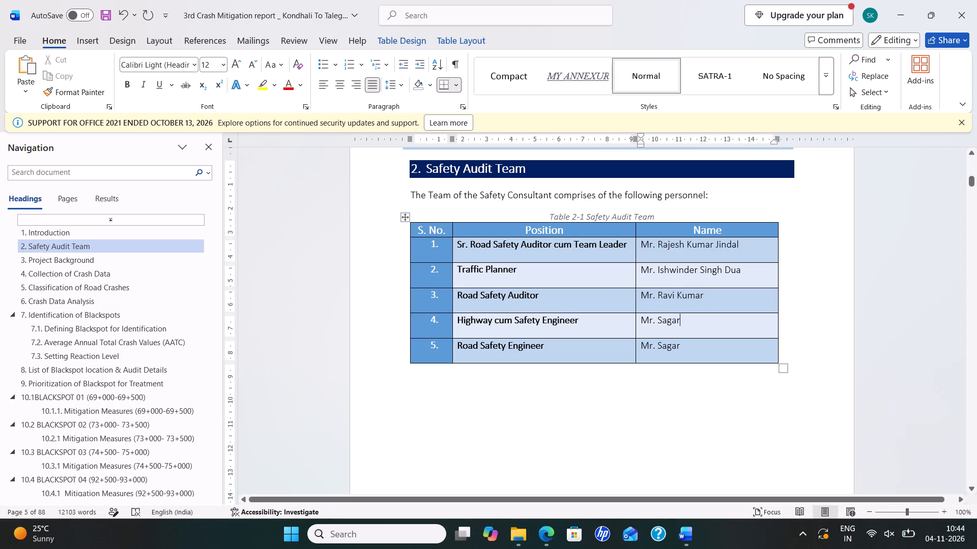
# Change the Road Safety Engineer's name in the Safety Audit Team table to Mr. Yogesh.
pyautogui.click(694, 352)
pyautogui.press('BackSpace')
pyautogui.press('BackSpace')
pyautogui.press('BackSpace')
pyautogui.press('BackSpace')
pyautogui.press('BackSpace')
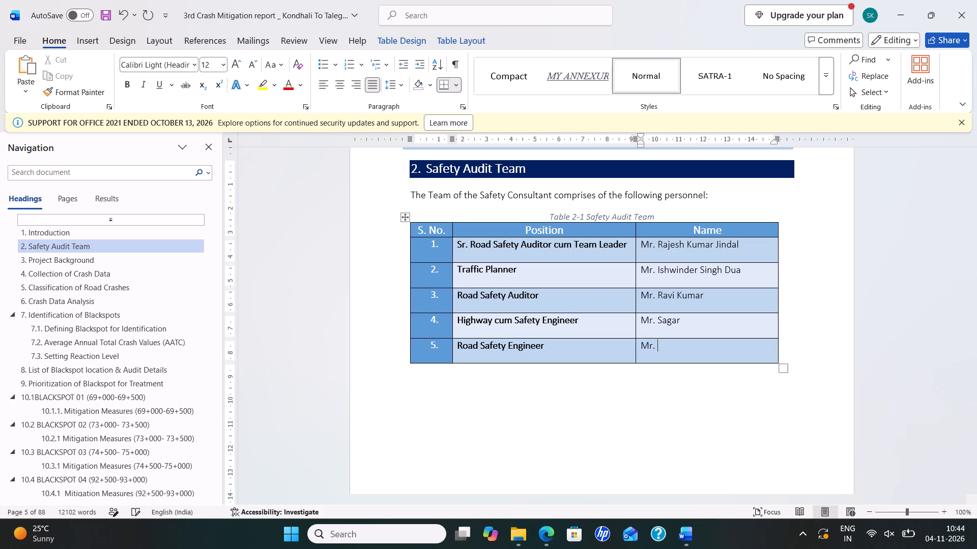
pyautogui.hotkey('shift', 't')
pyautogui.press('BackSpace')
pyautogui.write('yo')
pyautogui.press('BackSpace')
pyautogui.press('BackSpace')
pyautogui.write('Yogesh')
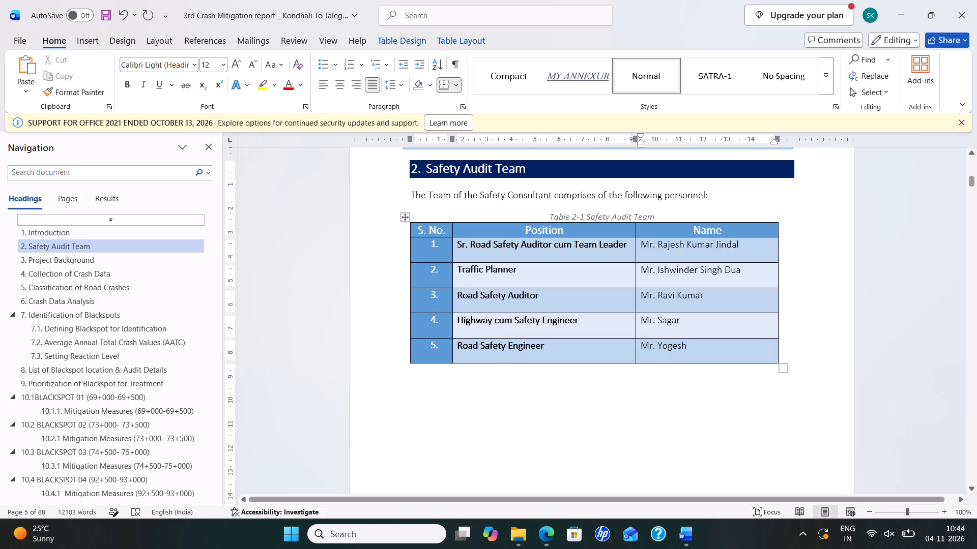
# Look over the start of section 3, Project Background, and save the report.
pyautogui.scroll(-9, 634, 223)
pyautogui.scroll(1, 610, 232)
pyautogui.scroll(-9, 613, 239)
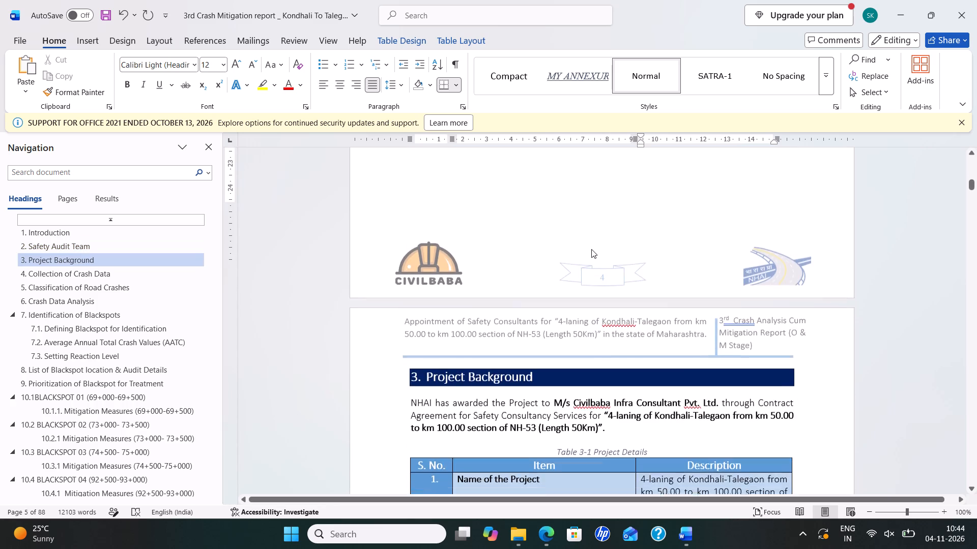
pyautogui.scroll(-5, 591, 249)
pyautogui.scroll(1, 591, 248)
pyautogui.scroll(-1, 591, 248)
pyautogui.hotkey('ctrl', 's')
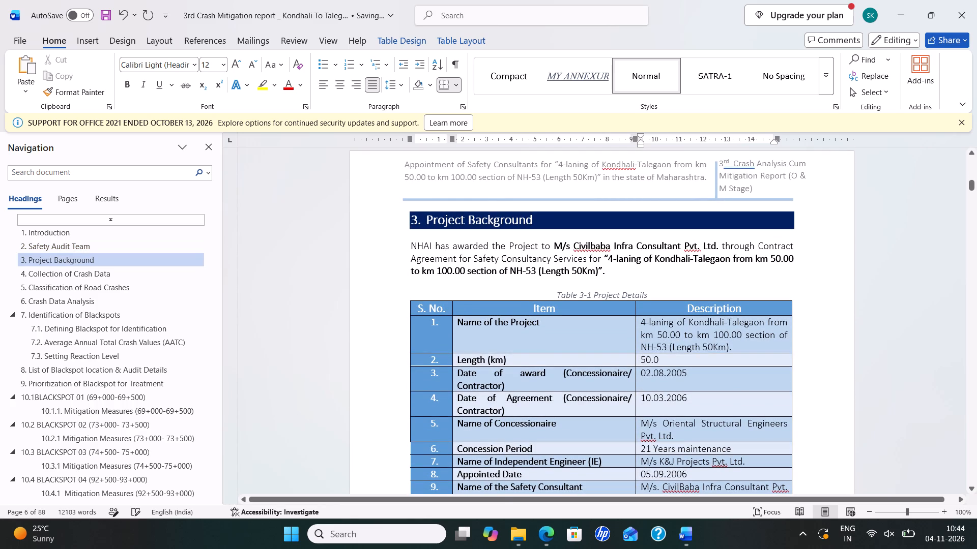
pyautogui.hotkey('ctrl', 's')
pyautogui.hotkey('ctrl', 's')
# Review the project details table and sections 4 and 5 on crash data collection and road crash classification.
pyautogui.scroll(-5, 597, 255)
pyautogui.scroll(1, 599, 234)
pyautogui.scroll(-5, 579, 291)
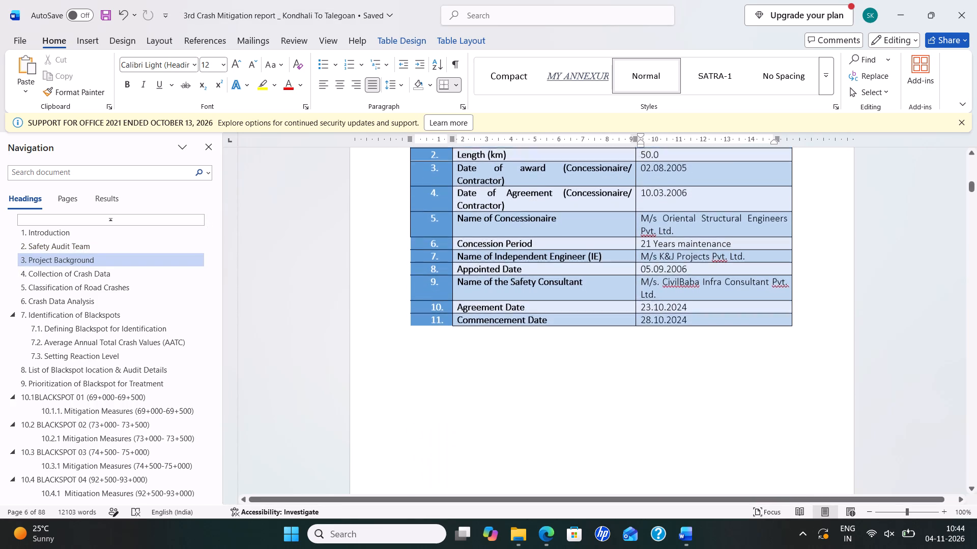
pyautogui.scroll(-20, 633, 246)
pyautogui.scroll(-20, 633, 246)
pyautogui.scroll(-2, 633, 246)
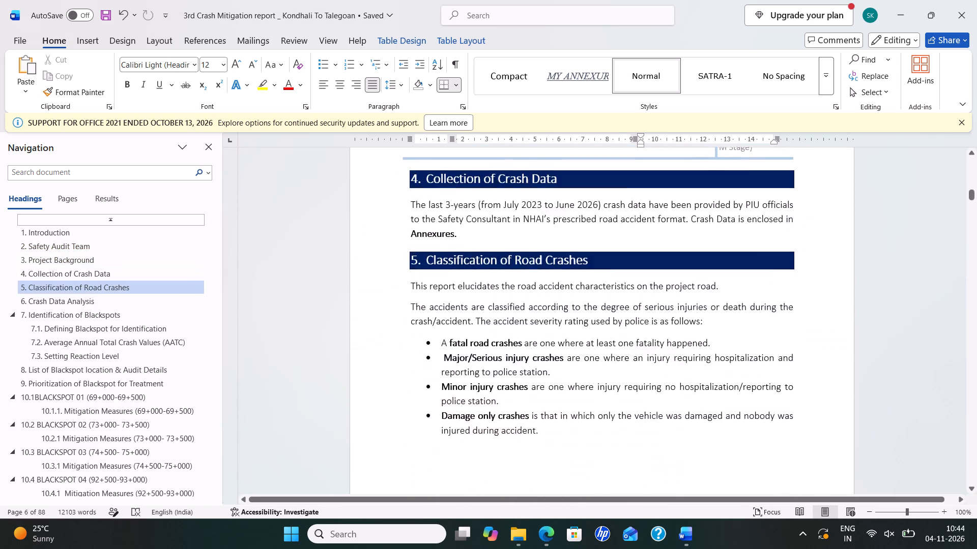
pyautogui.scroll(4, 557, 288)
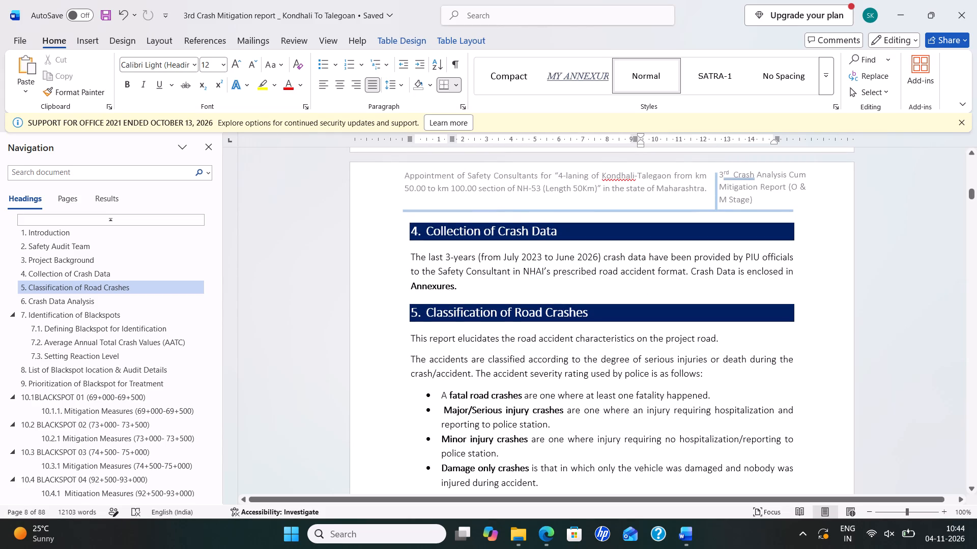
# Review the crash classification and Crash Data Analysis sections, examining the yearly accident tables and graphs through Table 6-4.
pyautogui.scroll(-4, 502, 285)
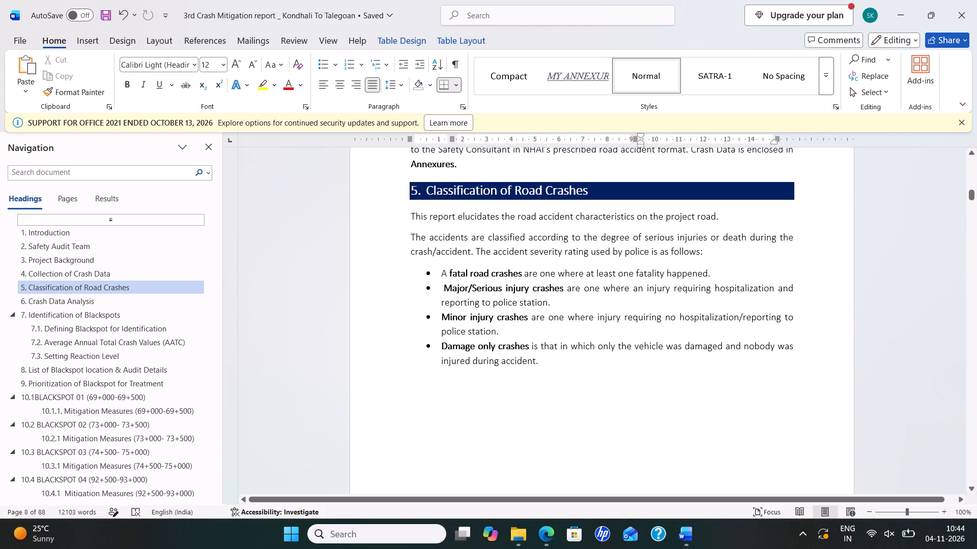
pyautogui.scroll(-19, 513, 280)
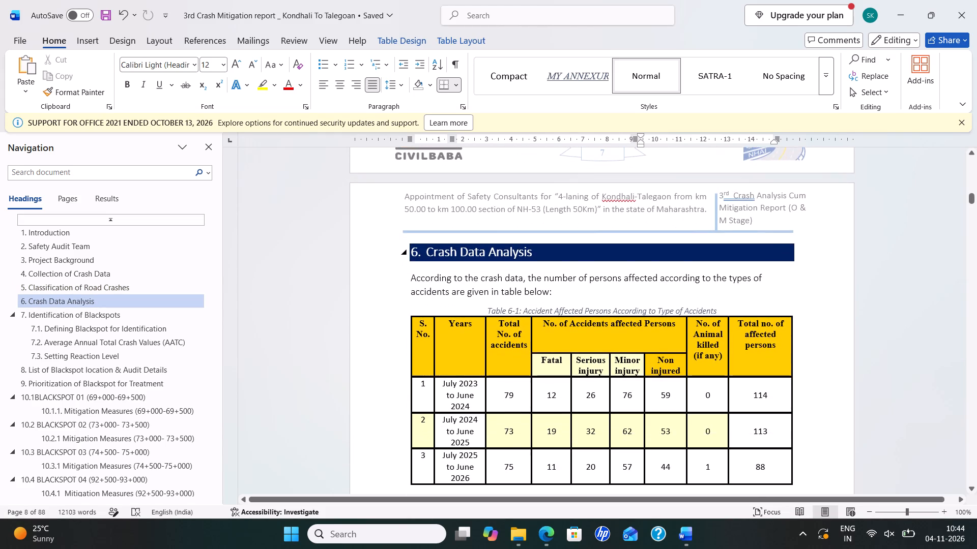
pyautogui.scroll(-6, 519, 265)
pyautogui.scroll(1, 518, 265)
pyautogui.scroll(-14, 518, 265)
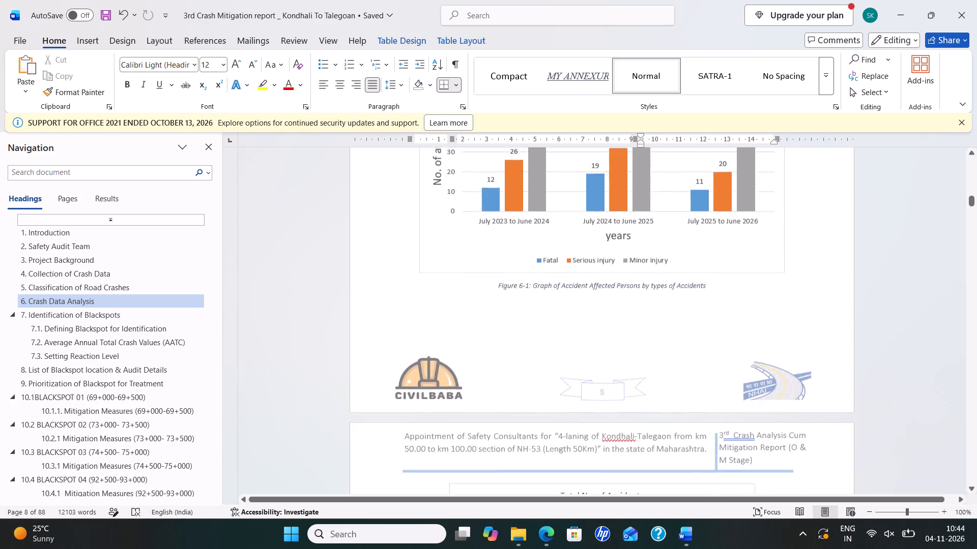
pyautogui.scroll(-17, 524, 250)
pyautogui.scroll(-4, 549, 294)
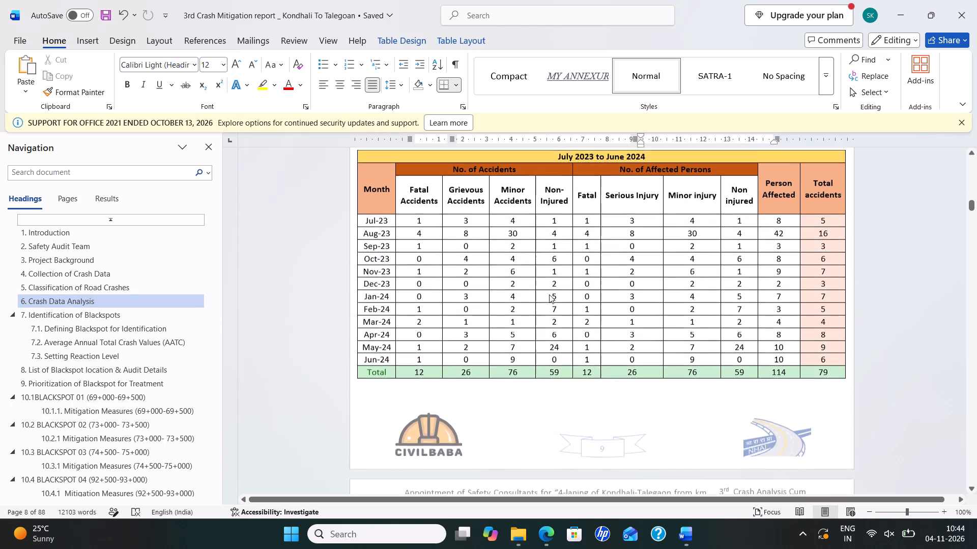
pyautogui.scroll(-3, 549, 294)
pyautogui.scroll(-6, 597, 369)
pyautogui.scroll(-3, 821, 311)
pyautogui.scroll(-9, 938, 287)
pyautogui.scroll(1, 942, 278)
pyautogui.scroll(-8, 940, 278)
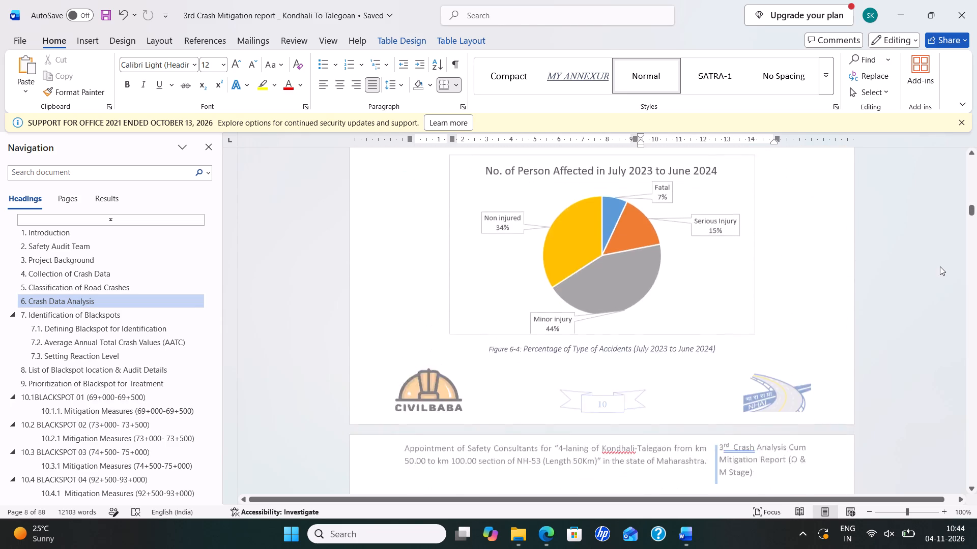
pyautogui.scroll(-3, 940, 266)
pyautogui.scroll(1, 940, 264)
pyautogui.scroll(-1, 940, 264)
pyautogui.scroll(-12, 844, 249)
pyautogui.scroll(-2, 617, 292)
pyautogui.scroll(1, 613, 298)
pyautogui.scroll(-7, 612, 299)
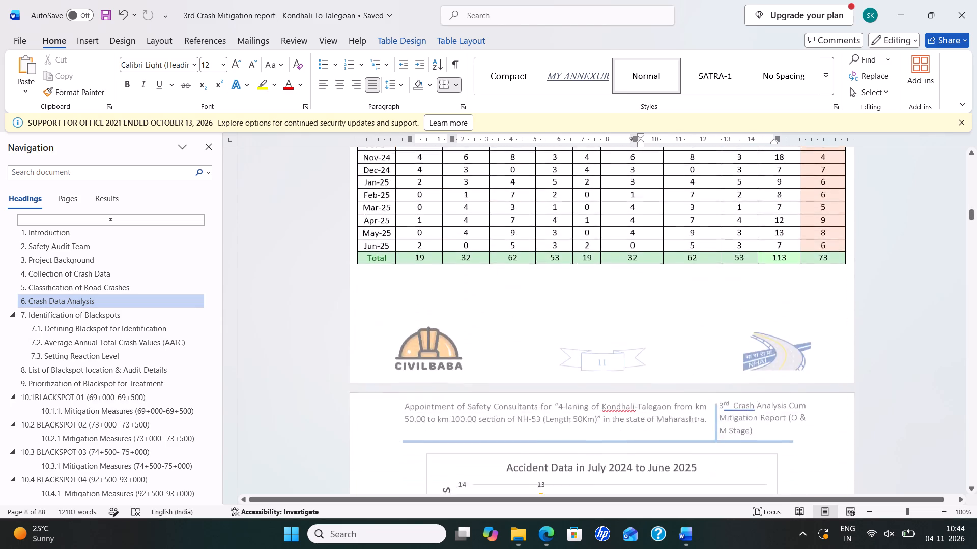
pyautogui.scroll(-4, 605, 295)
pyautogui.scroll(1, 570, 314)
pyautogui.scroll(-1, 561, 305)
pyautogui.scroll(-3, 448, 307)
pyautogui.scroll(1, 446, 308)
pyautogui.scroll(-2, 446, 308)
pyautogui.scroll(-5, 327, 332)
pyautogui.scroll(1, 268, 336)
pyautogui.scroll(-5, 121, 381)
pyautogui.scroll(1, 148, 375)
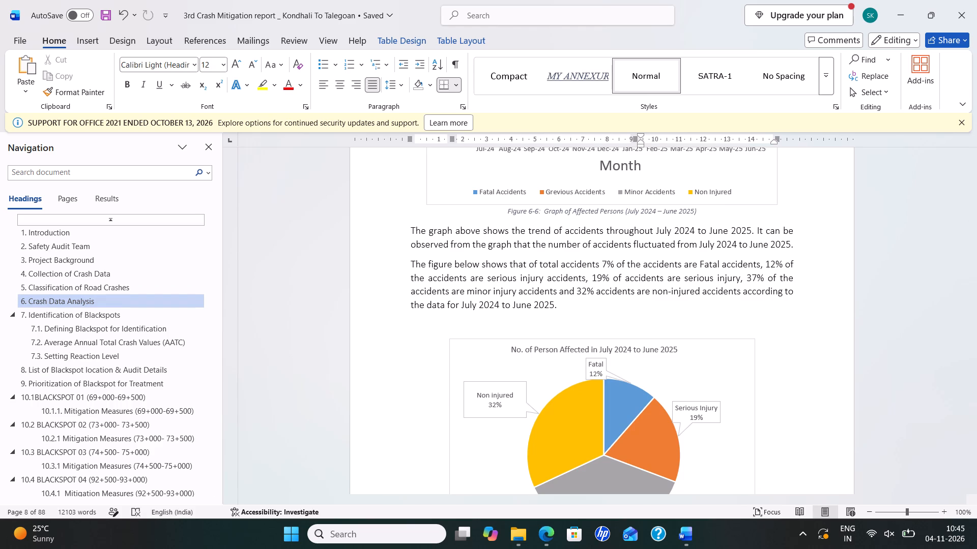
pyautogui.scroll(-8, 493, 322)
pyautogui.scroll(1, 509, 343)
pyautogui.scroll(-9, 516, 341)
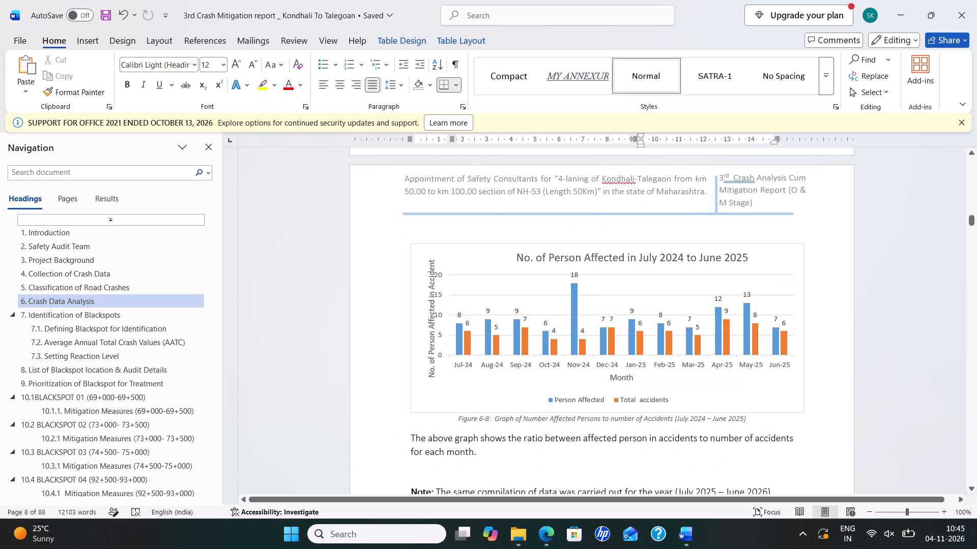
pyautogui.scroll(-3, 647, 306)
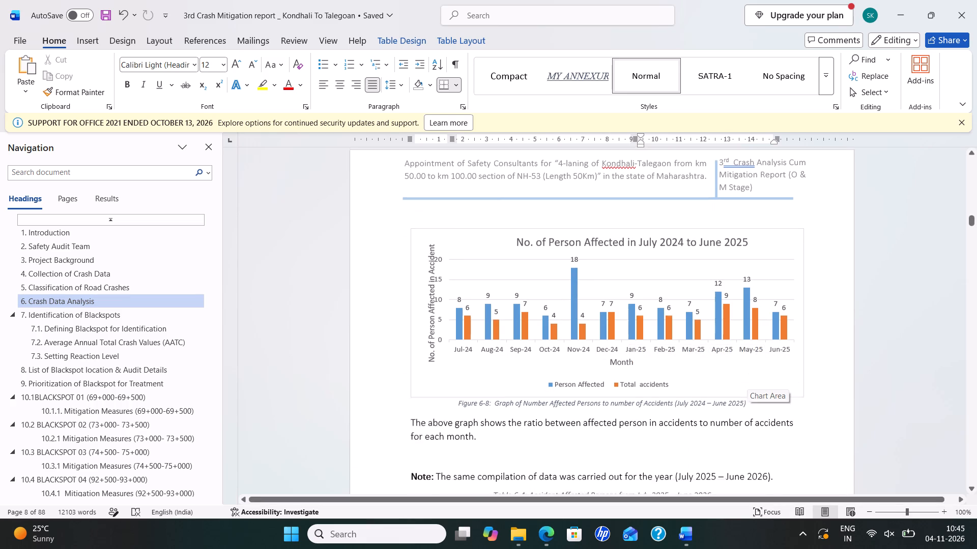
pyautogui.scroll(-13, 640, 315)
pyautogui.scroll(7, 636, 351)
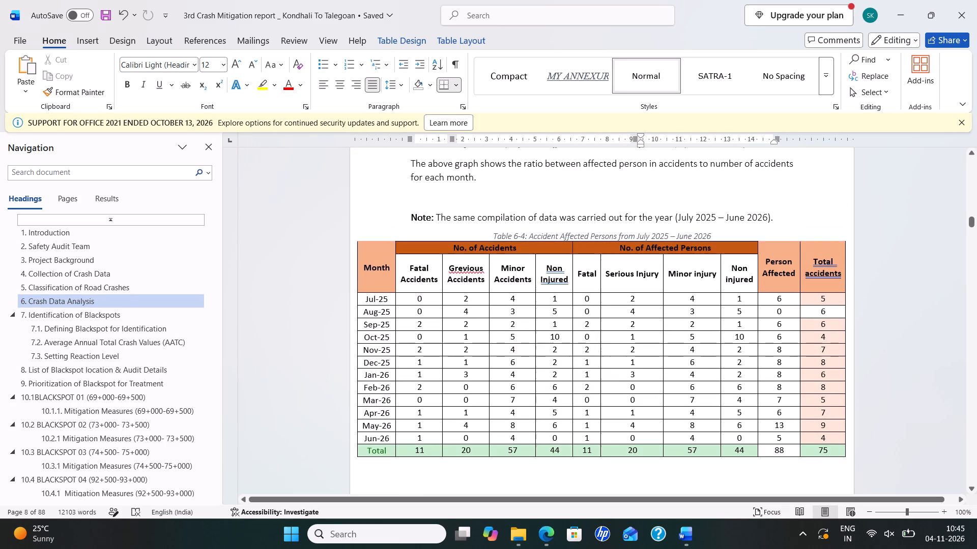
# Apply all borders to the whole of Table 6-4, Accident Affected Persons from July 2025 – June 2026.
pyautogui.click(378, 249)
pyautogui.click(354, 238)
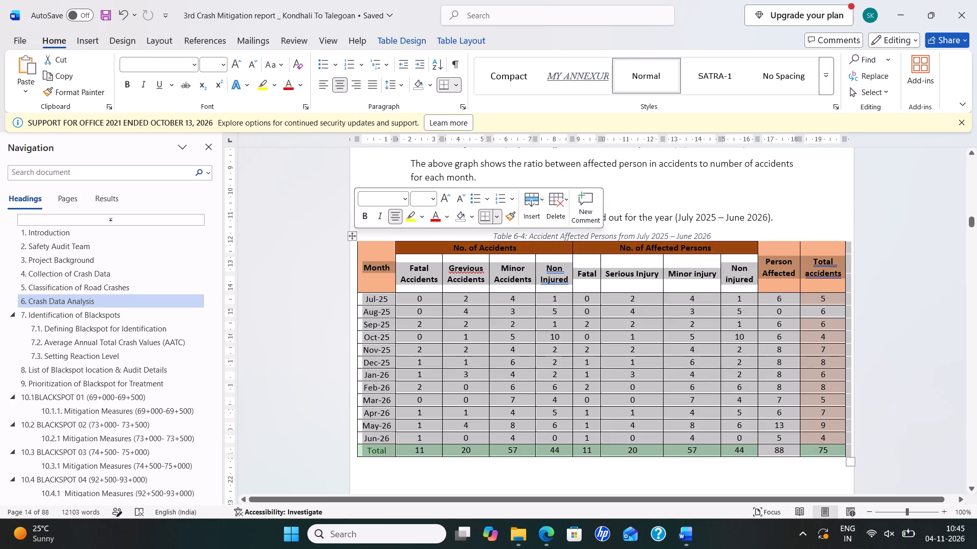
pyautogui.click(456, 87)
pyautogui.click(468, 185)
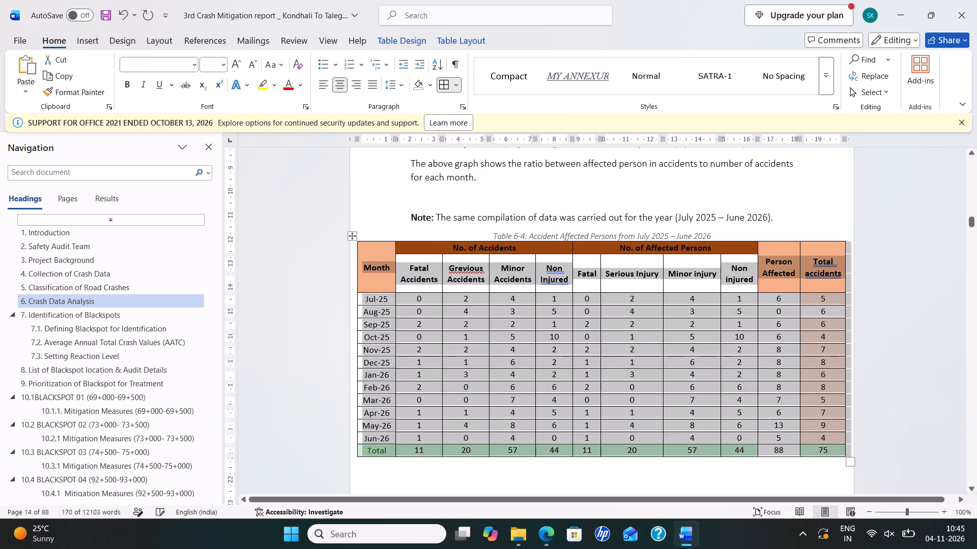
pyautogui.click(427, 228)
# Delete the empty paragraph above the Note that precedes Table 6-4.
pyautogui.scroll(-12, 459, 261)
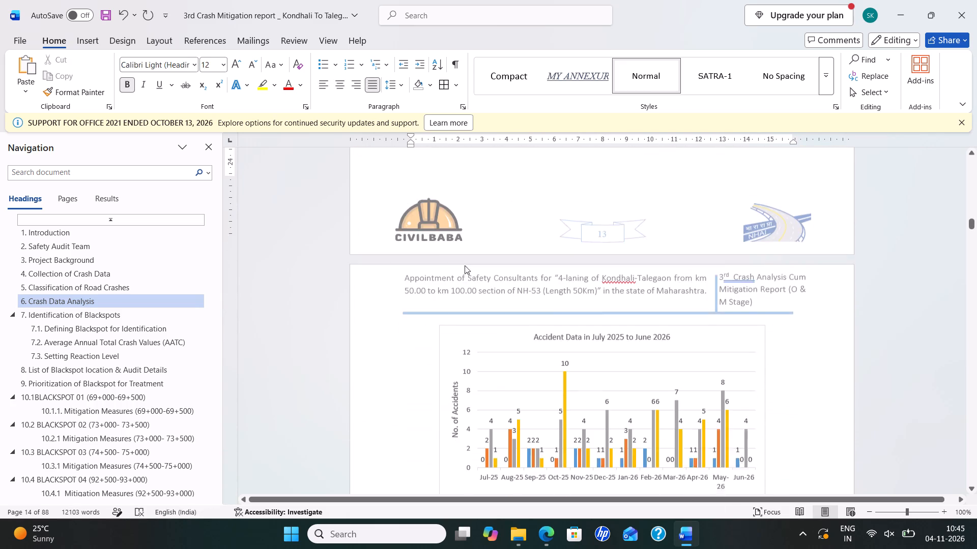
pyautogui.scroll(9, 471, 292)
pyautogui.scroll(4, 404, 169)
pyautogui.click(415, 232)
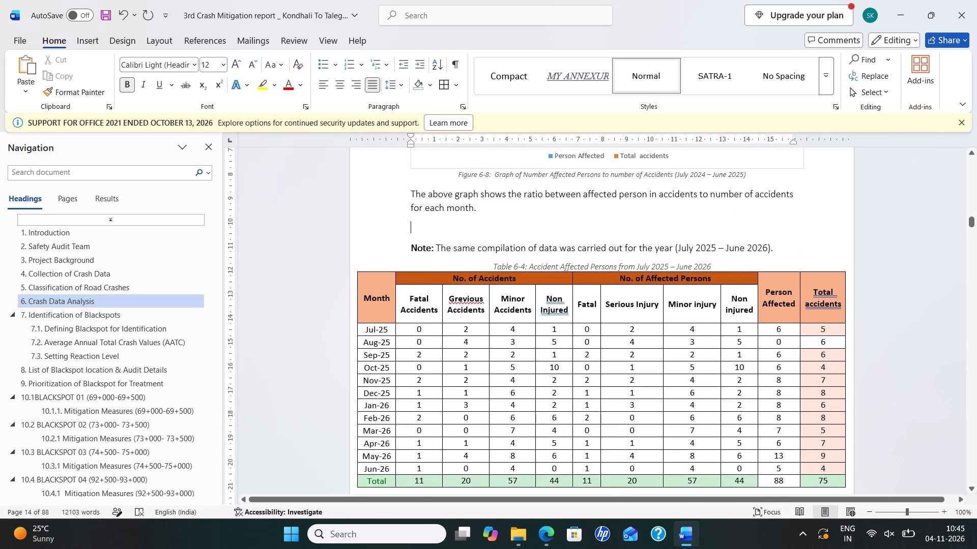
pyautogui.press('BackSpace')
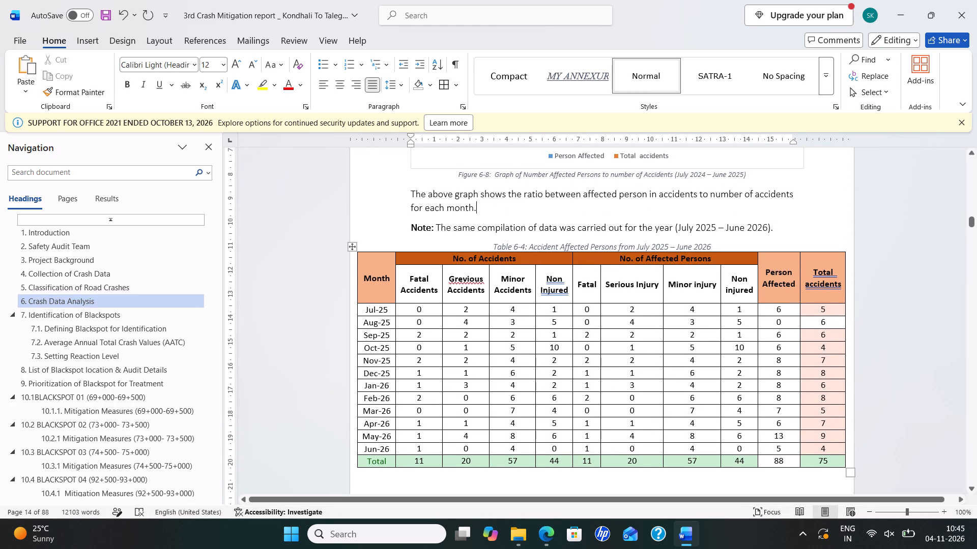
# Accept the suggested grammar corrections for the "Total accidents" and "Non Injured" column headers in Table 6-4.
pyautogui.click(823, 278)
pyautogui.rightClick(823, 278)
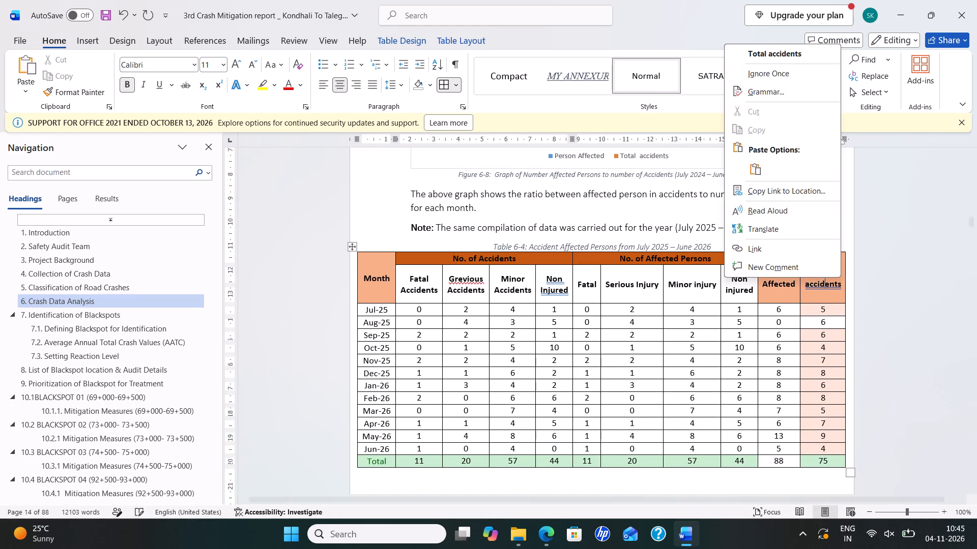
pyautogui.click(795, 58)
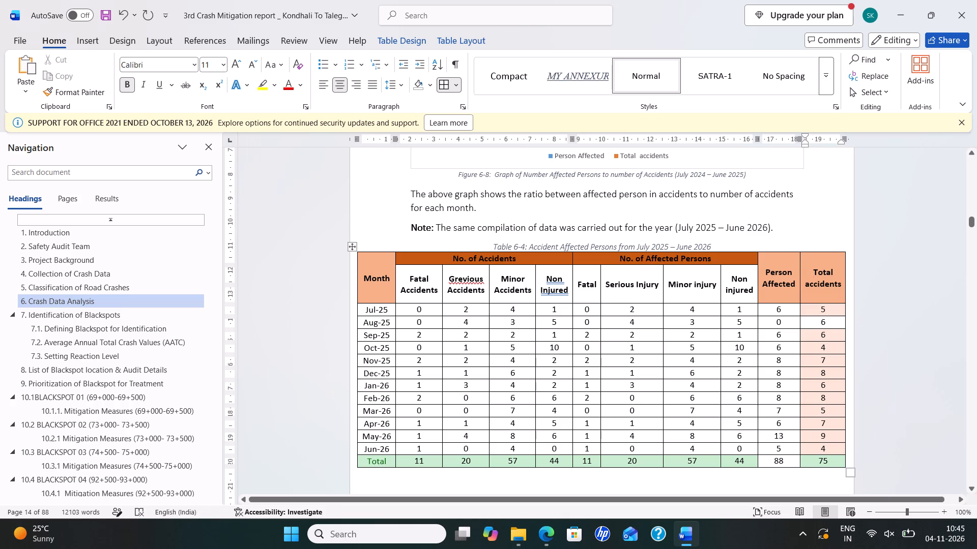
pyautogui.rightClick(554, 281)
pyautogui.click(499, 54)
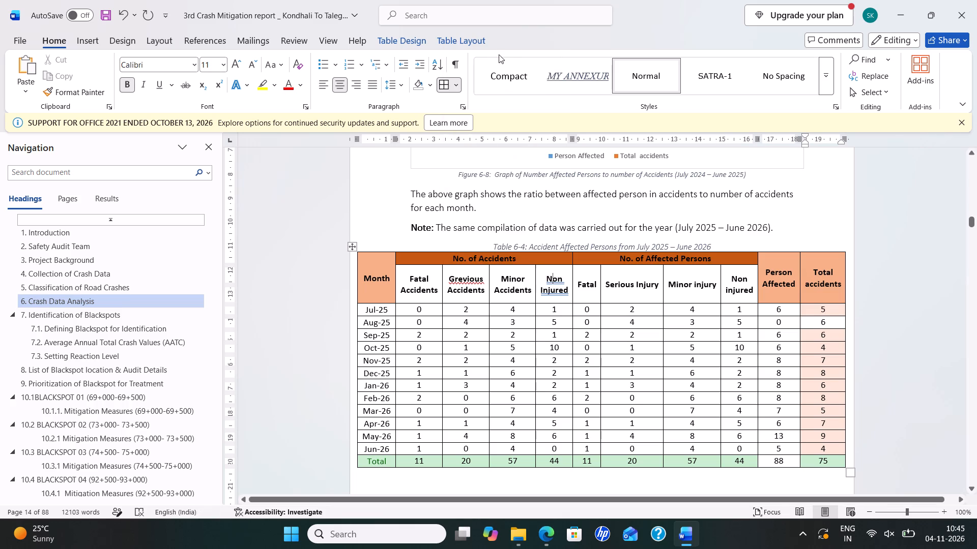
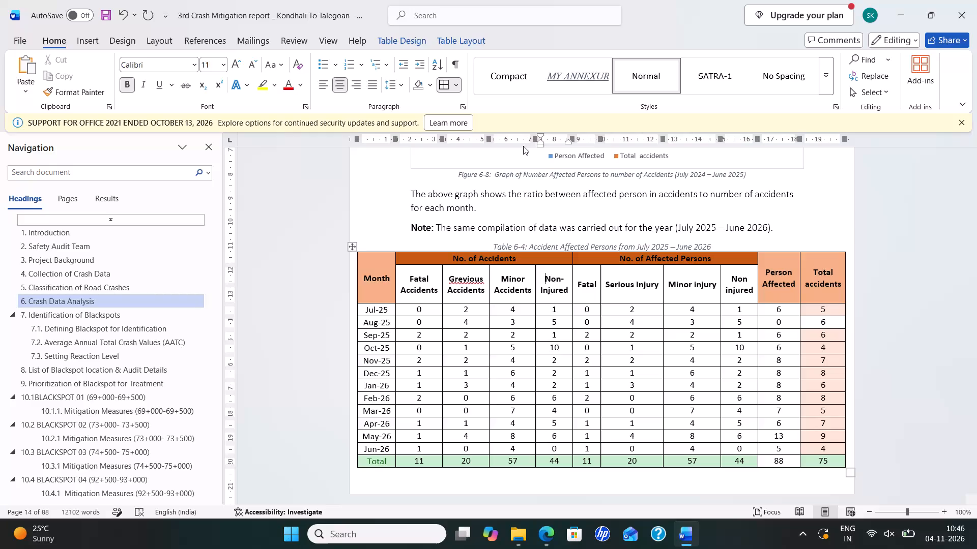
# Set the title of the July 2025 to June 2026 pie chart (Figure 6-10) to font size 12.
pyautogui.scroll(-5, 469, 330)
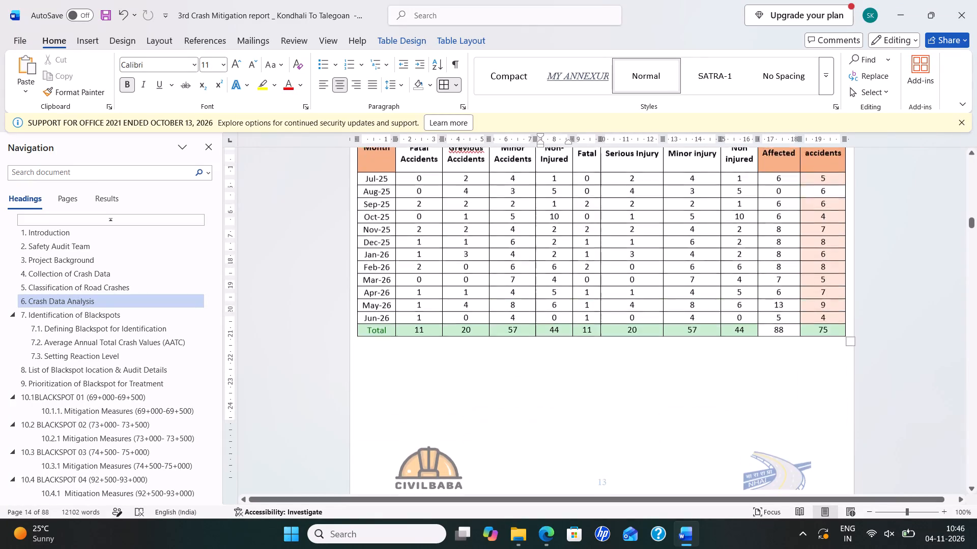
pyautogui.scroll(-11, 699, 283)
pyautogui.scroll(-3, 577, 311)
pyautogui.scroll(-4, 556, 267)
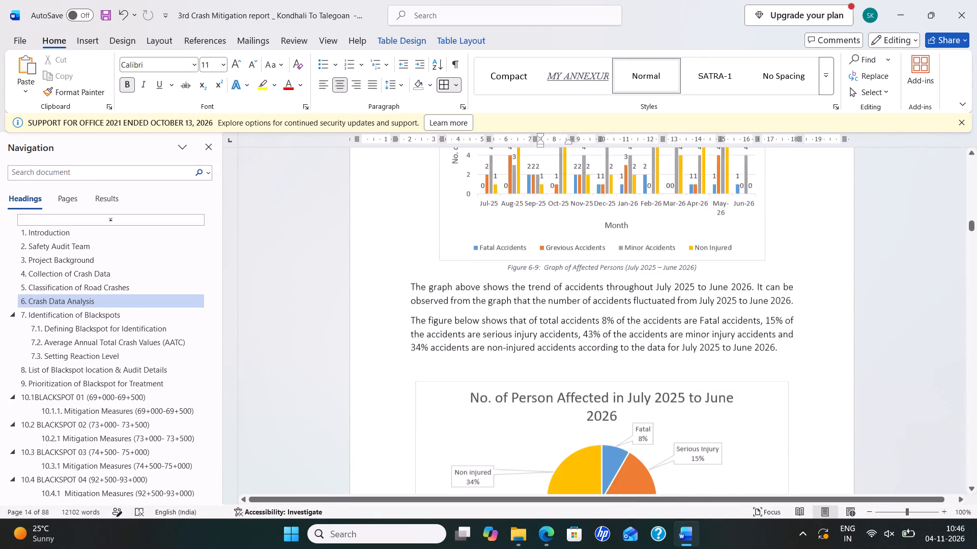
pyautogui.scroll(-3, 651, 334)
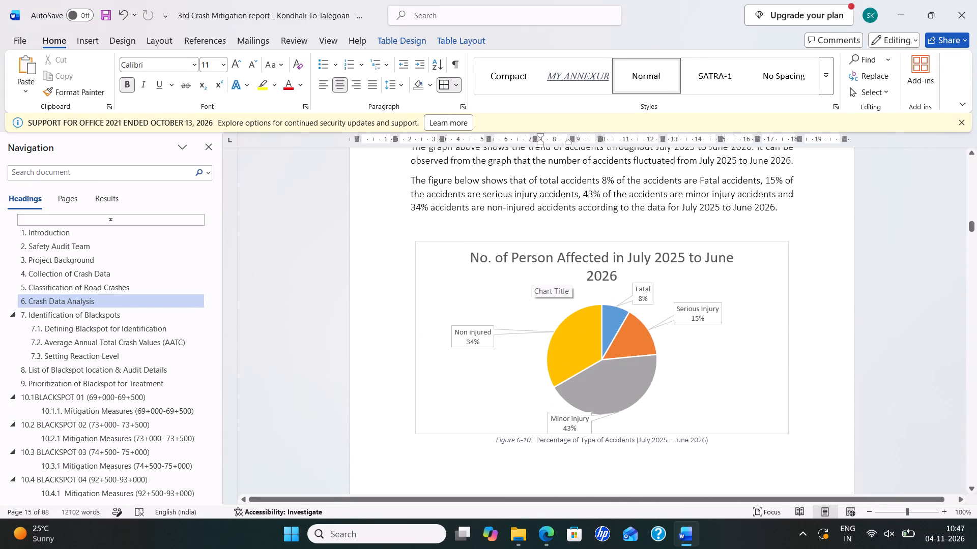
pyautogui.scroll(10, 529, 277)
pyautogui.scroll(-5, 531, 277)
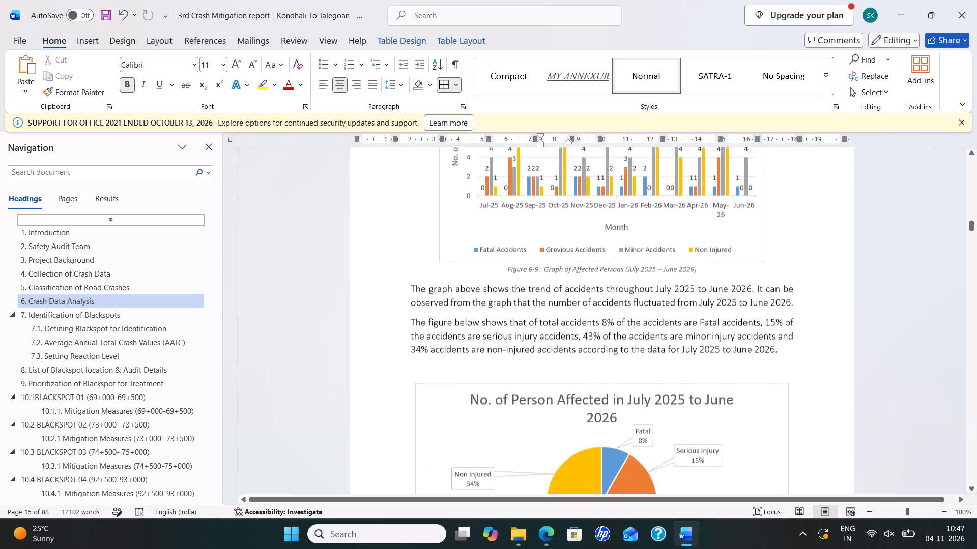
pyautogui.scroll(-5, 536, 270)
pyautogui.click(526, 261)
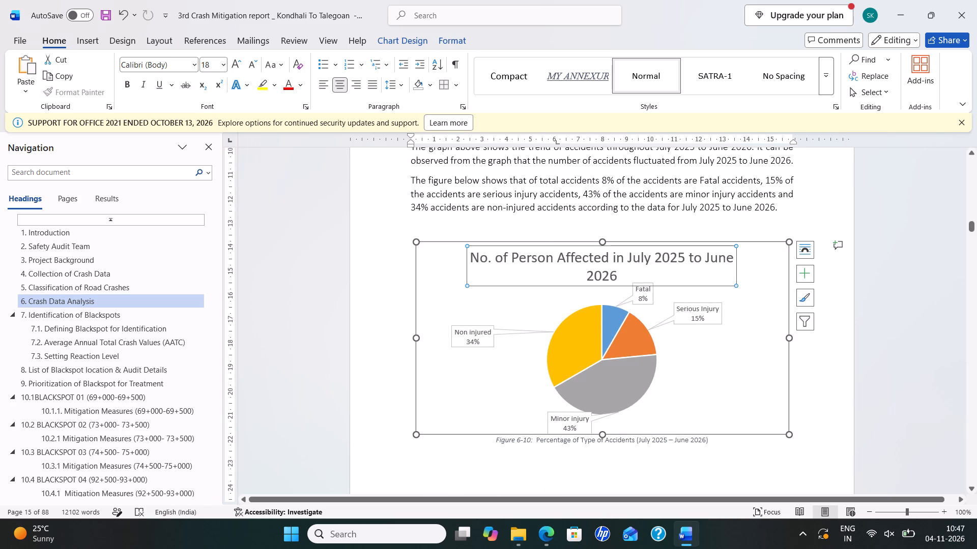
pyautogui.moveTo(475, 256); pyautogui.dragTo(633, 272)
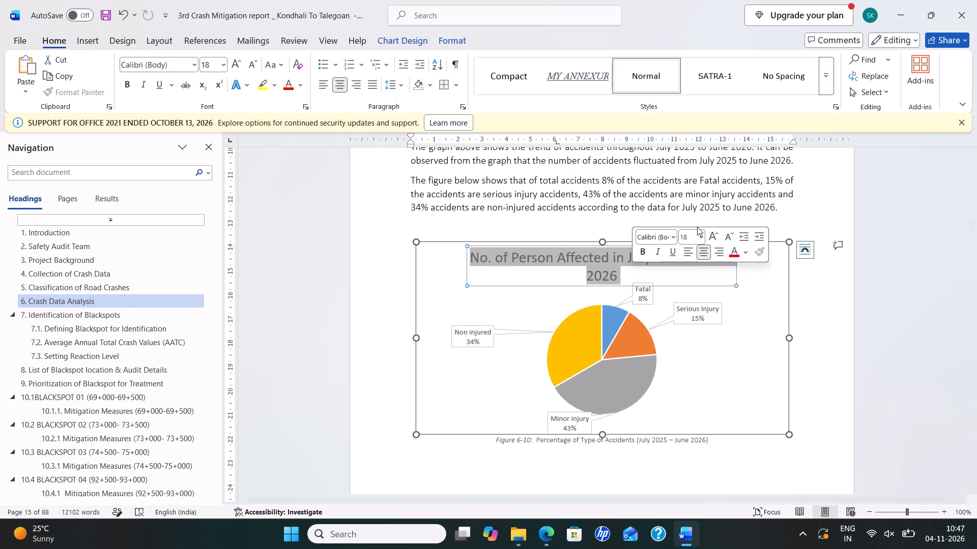
pyautogui.click(687, 240)
pyautogui.write('12')
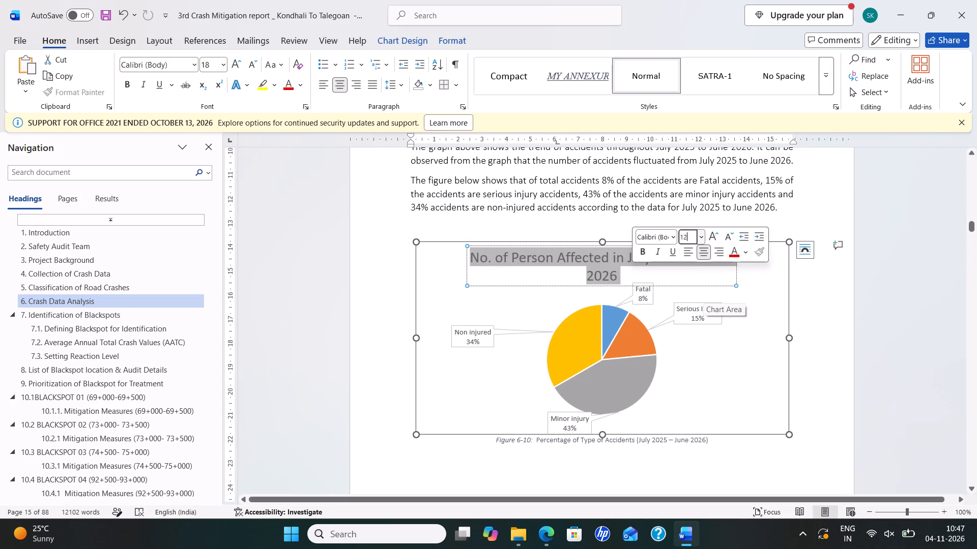
pyautogui.press('Return')
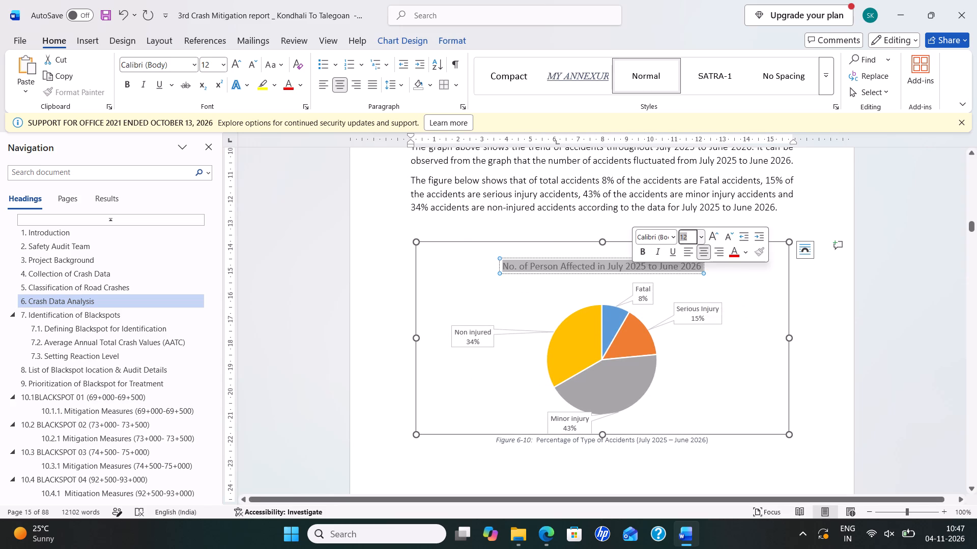
pyautogui.click(509, 230)
# Set the title of the Figure 6-11 bar chart, affected persons against number of accidents, to font size 12.
pyautogui.scroll(-12, 584, 302)
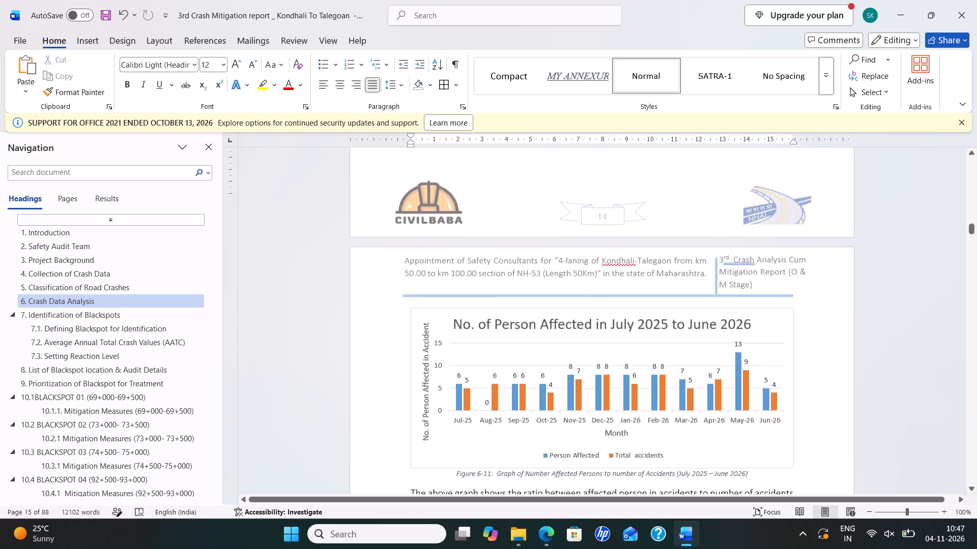
pyautogui.scroll(-3, 585, 307)
pyautogui.click(460, 197)
pyautogui.moveTo(460, 190); pyautogui.dragTo(744, 209)
pyautogui.click(798, 175)
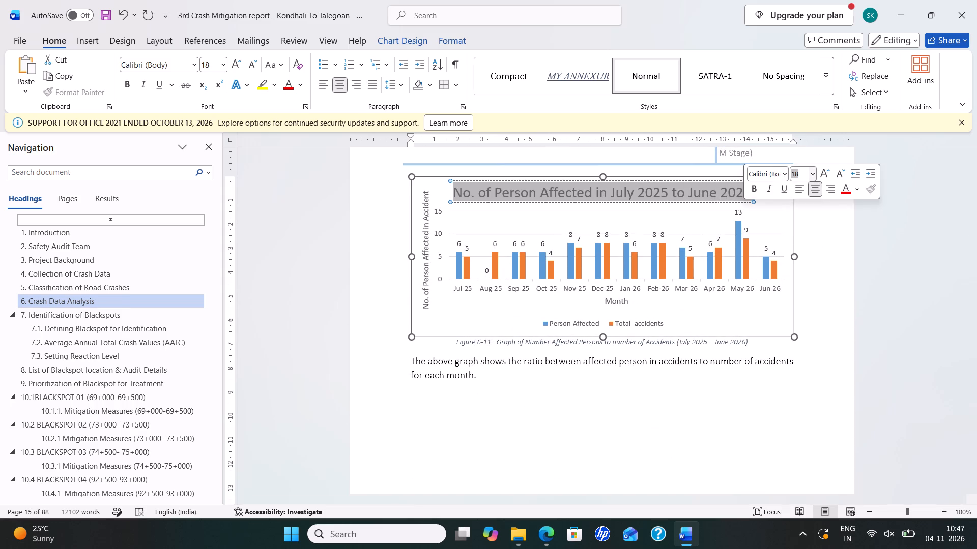
pyautogui.write('12')
pyautogui.press('Return')
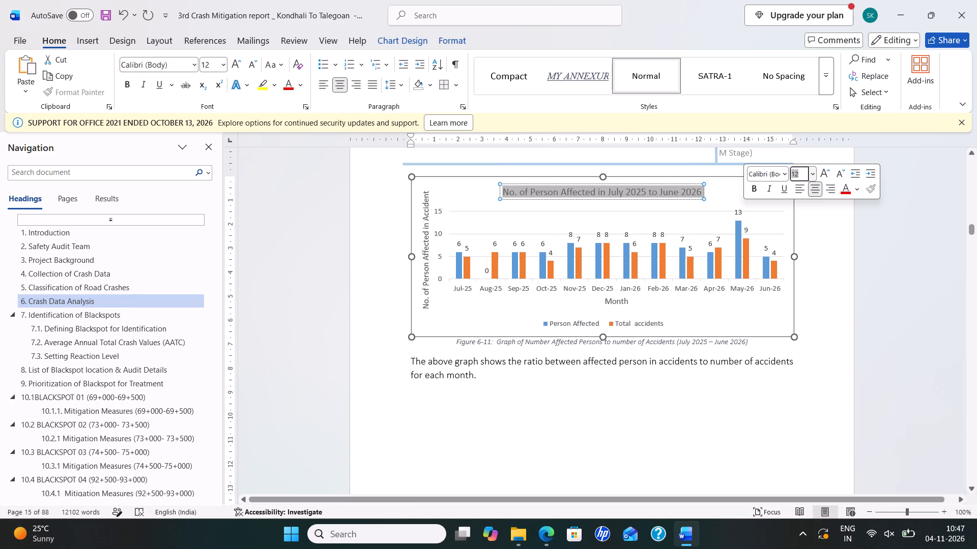
# Correct the first 500 Meter Stretch entry in section 7.3's blackspot table to read 69+000 – 69+500.
pyautogui.scroll(-20, 592, 396)
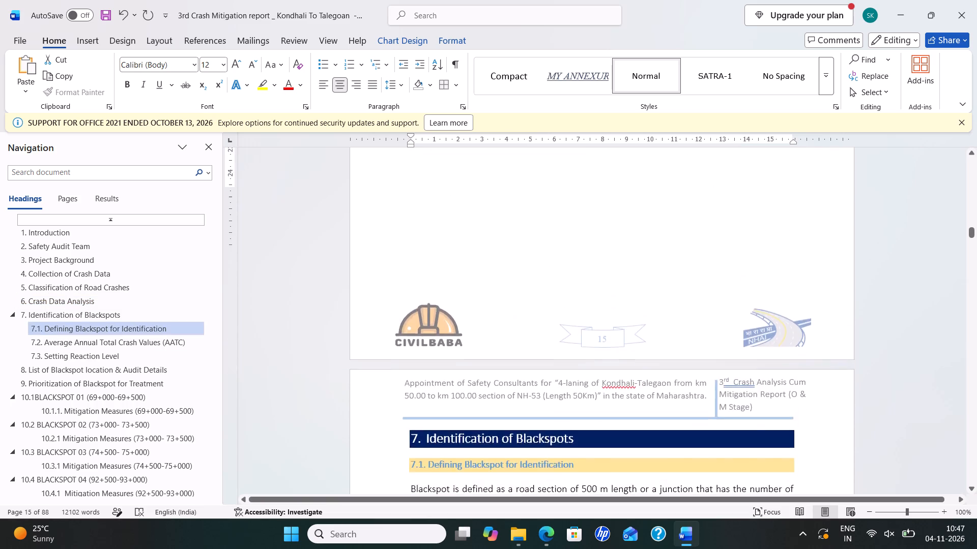
pyautogui.scroll(-3, 567, 380)
pyautogui.scroll(-7, 477, 269)
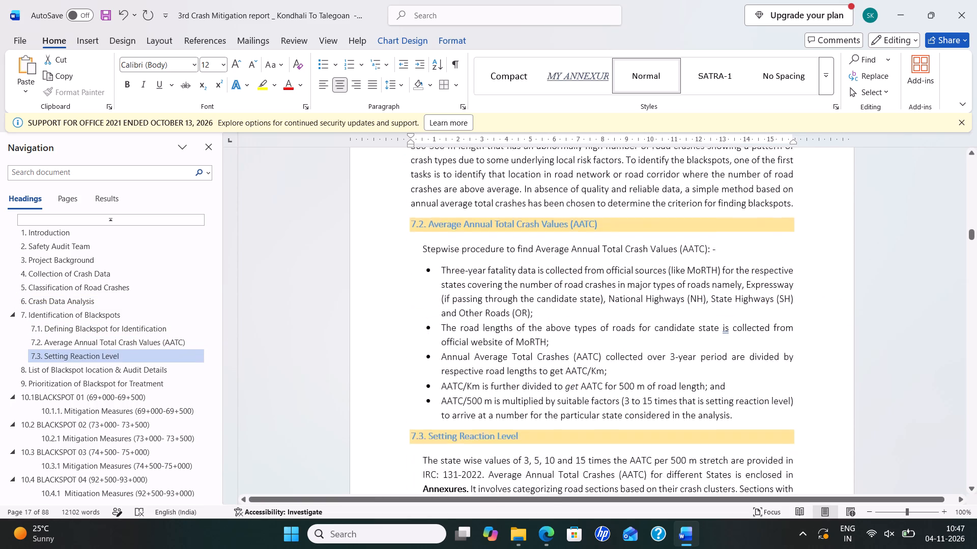
pyautogui.scroll(-16, 483, 320)
pyautogui.scroll(-7, 539, 334)
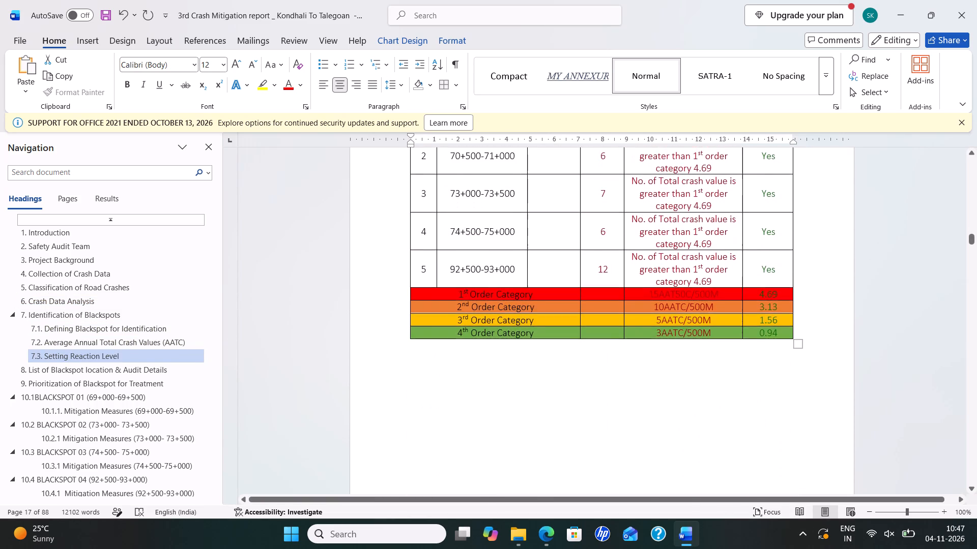
pyautogui.scroll(4, 542, 342)
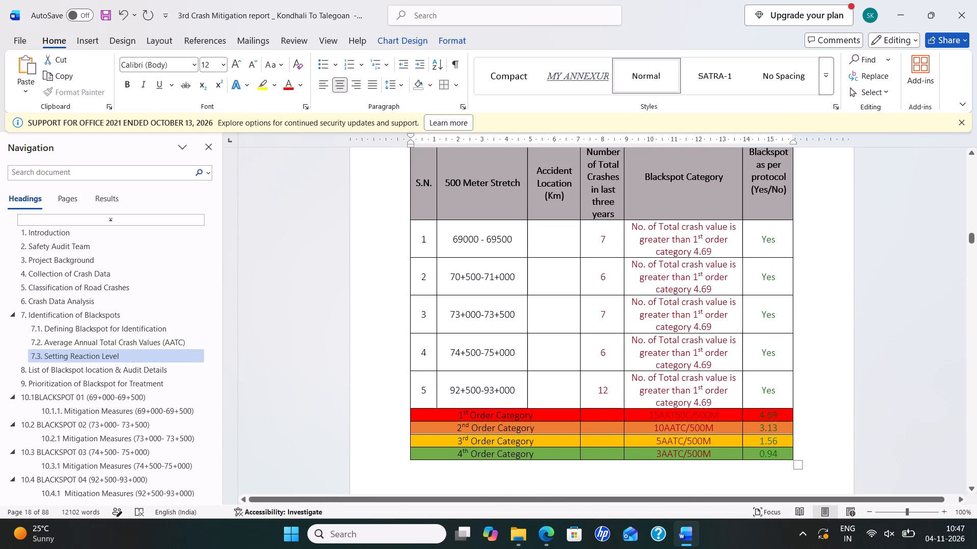
pyautogui.click(462, 237)
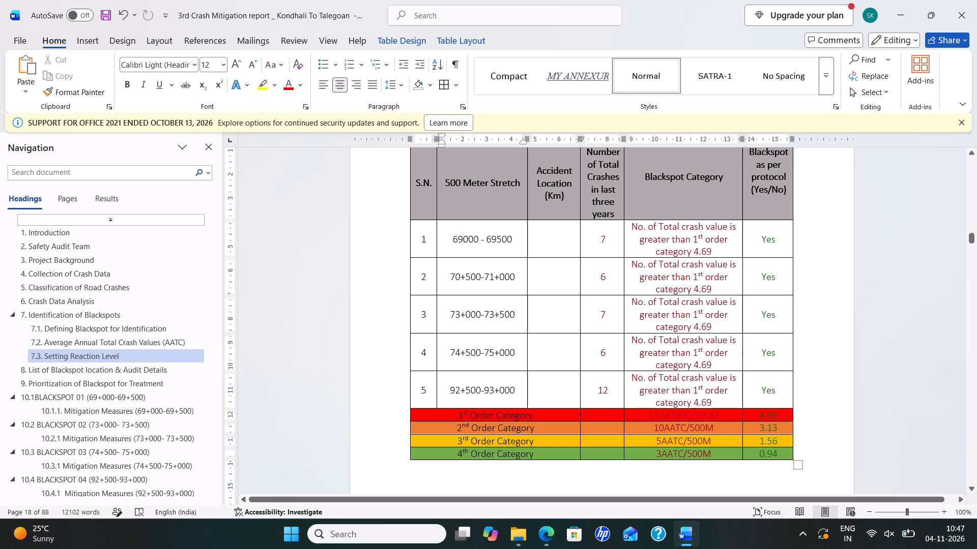
pyautogui.press('+')
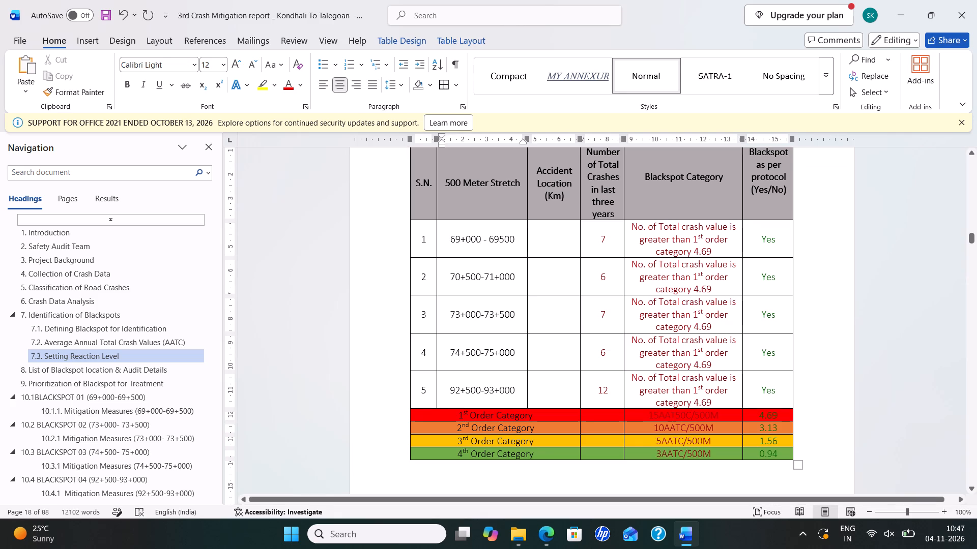
pyautogui.click(497, 240)
pyautogui.press('+')
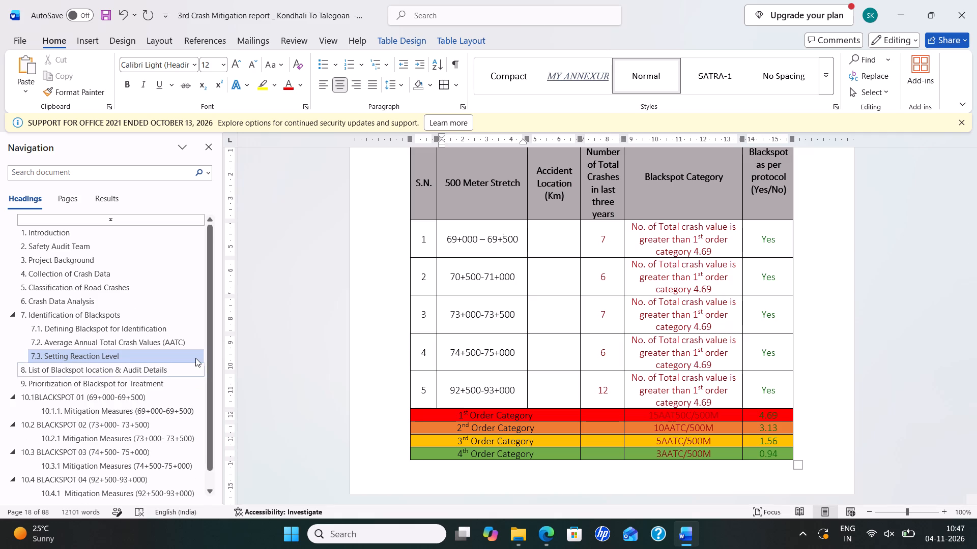
# Delete the section 8 sentence about the Road Safety team's site visit, including the highlighted date 30th September 2025.
pyautogui.scroll(-3, 195, 358)
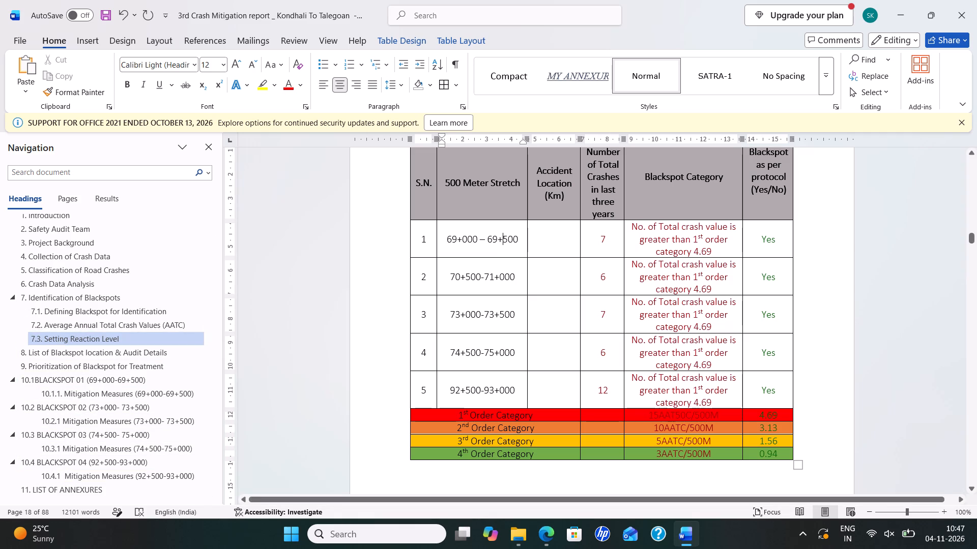
pyautogui.scroll(-15, 652, 254)
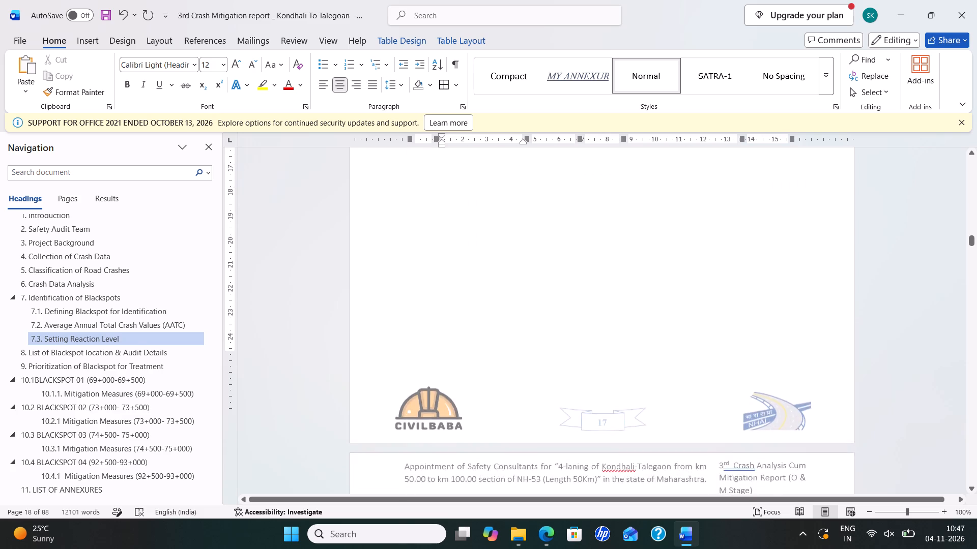
pyautogui.scroll(-5, 655, 254)
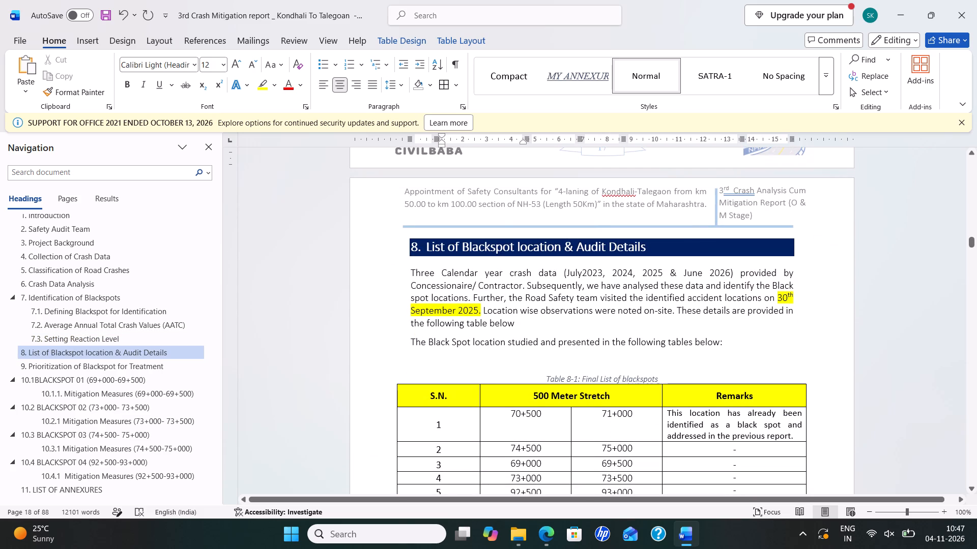
pyautogui.moveTo(473, 296); pyautogui.dragTo(472, 313)
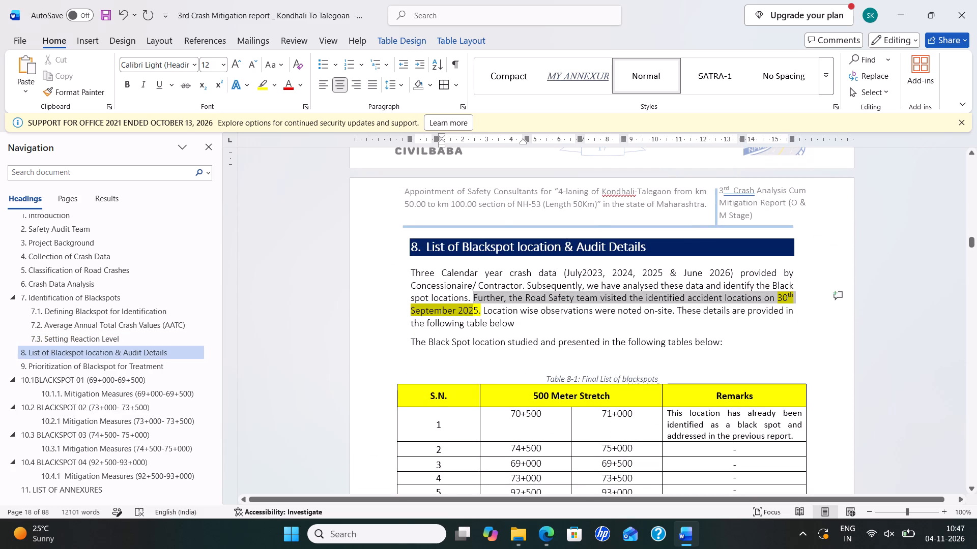
pyautogui.moveTo(472, 313); pyautogui.dragTo(475, 314)
pyautogui.moveTo(475, 314); pyautogui.dragTo(478, 316)
pyautogui.moveTo(478, 316); pyautogui.dragTo(480, 310)
pyautogui.press('Delete')
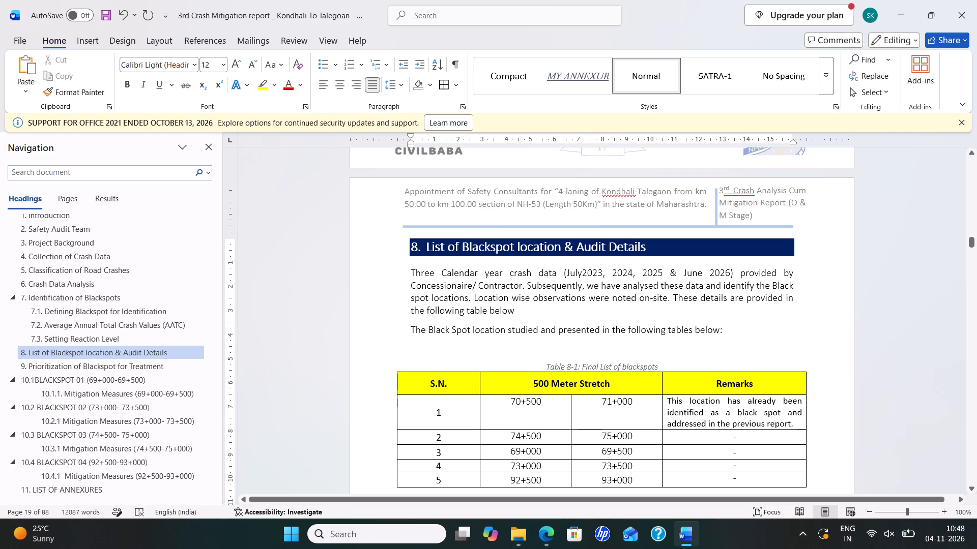
# Delete the empty paragraph above the Table 8-1 caption, Final List of blackspots.
pyautogui.click(478, 351)
pyautogui.press('BackSpace')
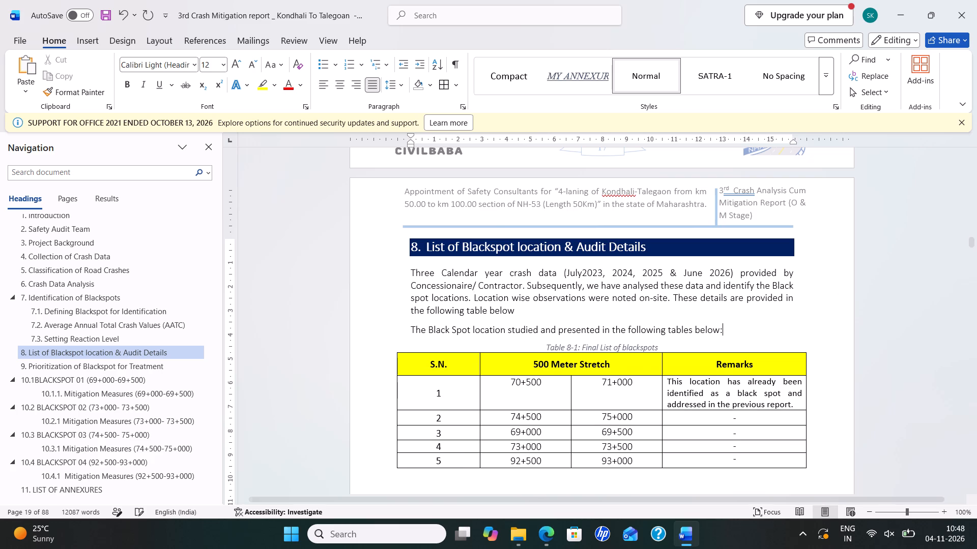
# Narrow the collision diagram picture under Blackspot 01 (69+000-69+500) slightly so its right edge lines up with the heading bar.
pyautogui.scroll(-5, 676, 390)
pyautogui.scroll(-2, 583, 307)
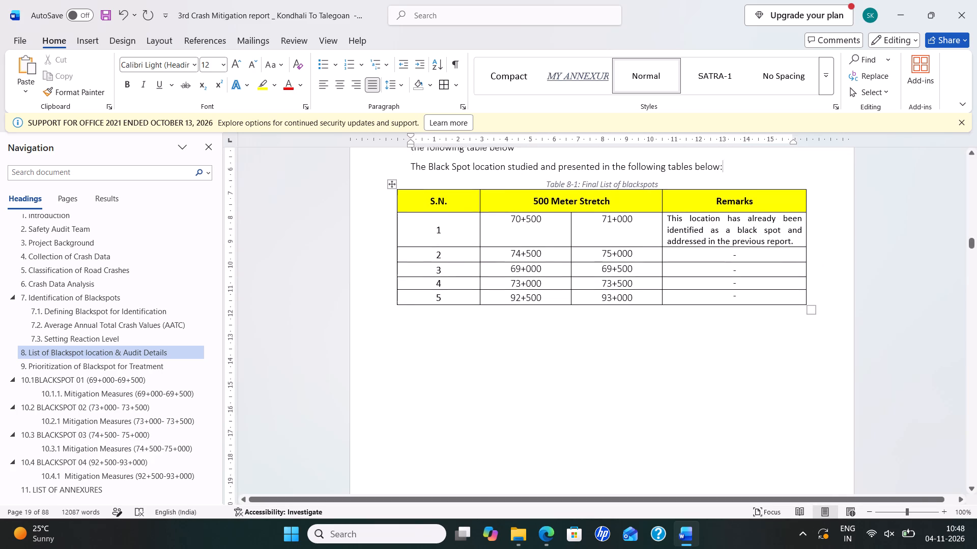
pyautogui.scroll(-19, 583, 307)
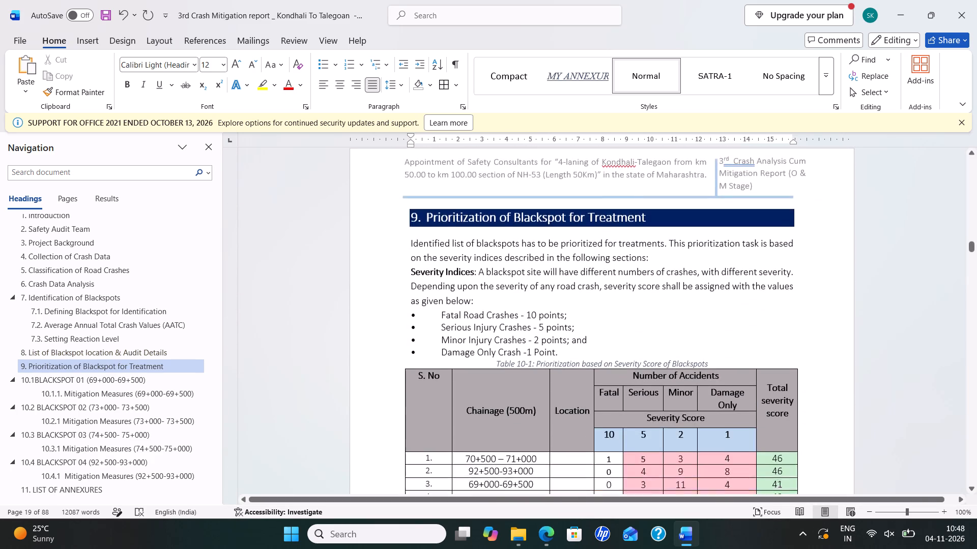
pyautogui.scroll(-18, 560, 294)
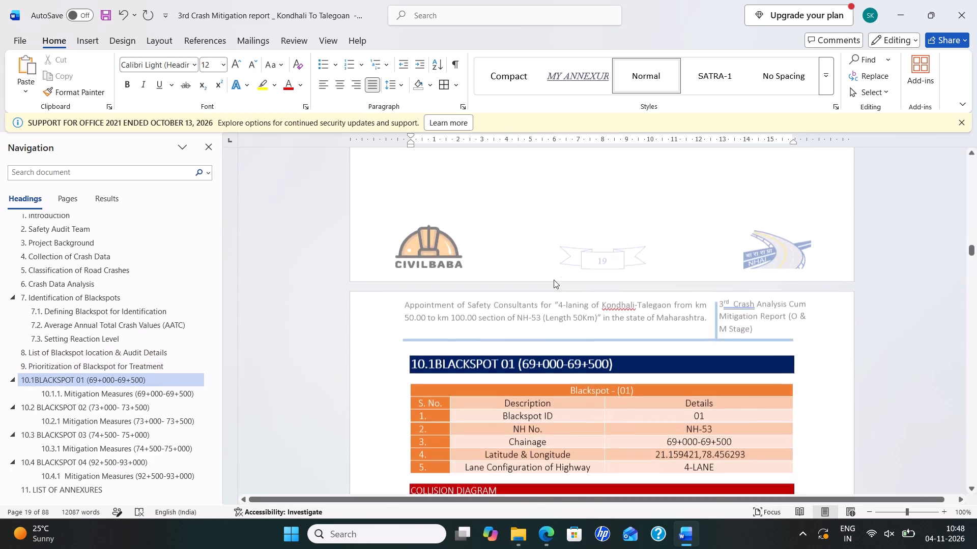
pyautogui.scroll(-2, 554, 280)
pyautogui.scroll(1, 554, 280)
pyautogui.scroll(-3, 554, 280)
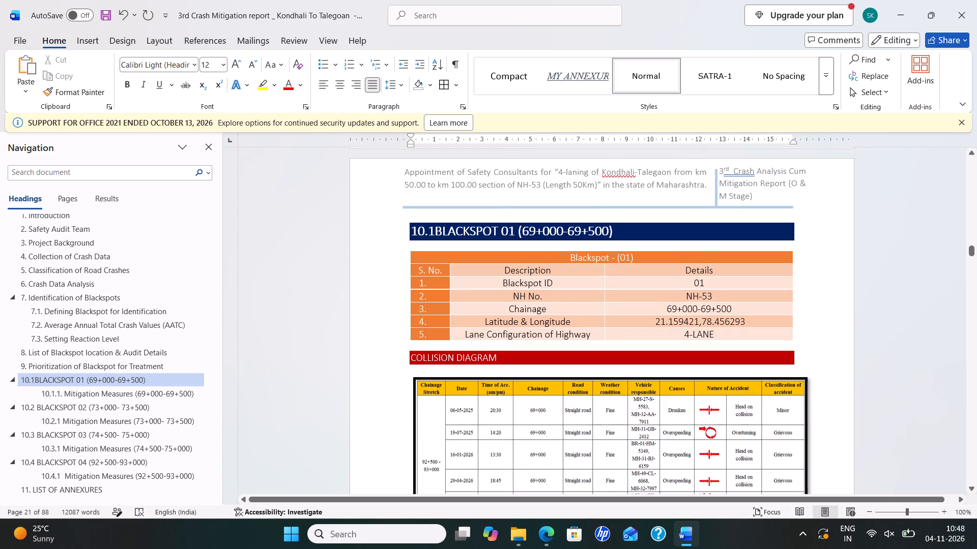
pyautogui.scroll(-3, 560, 301)
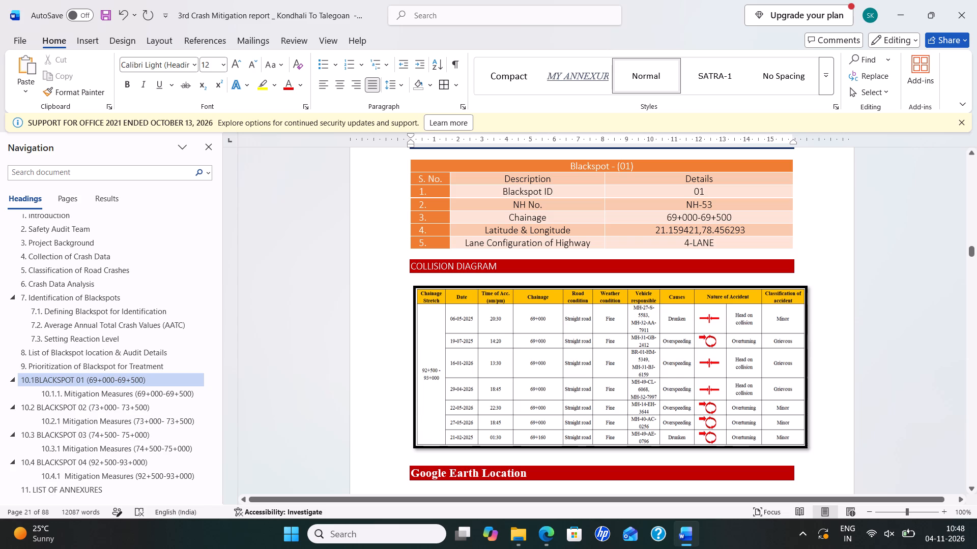
pyautogui.click(782, 347)
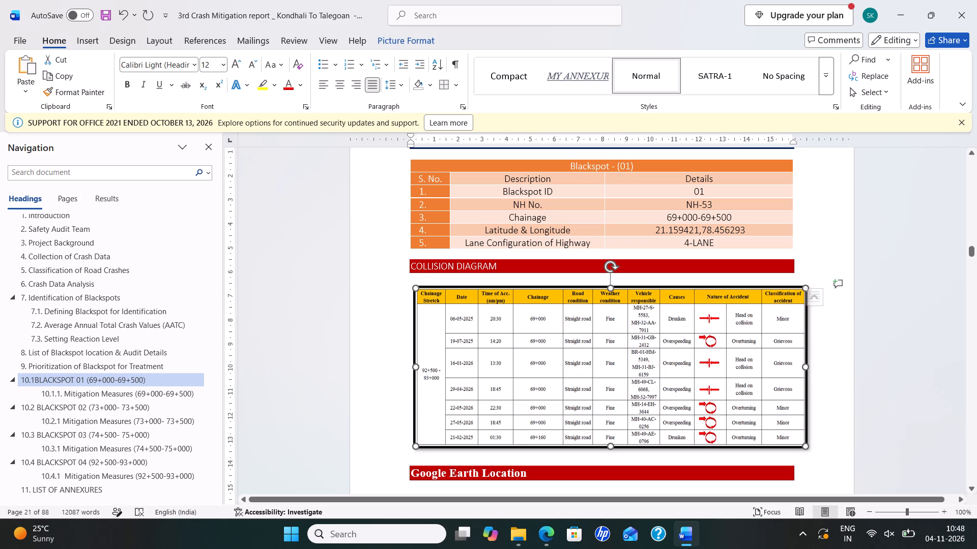
pyautogui.moveTo(803, 365); pyautogui.dragTo(796, 366)
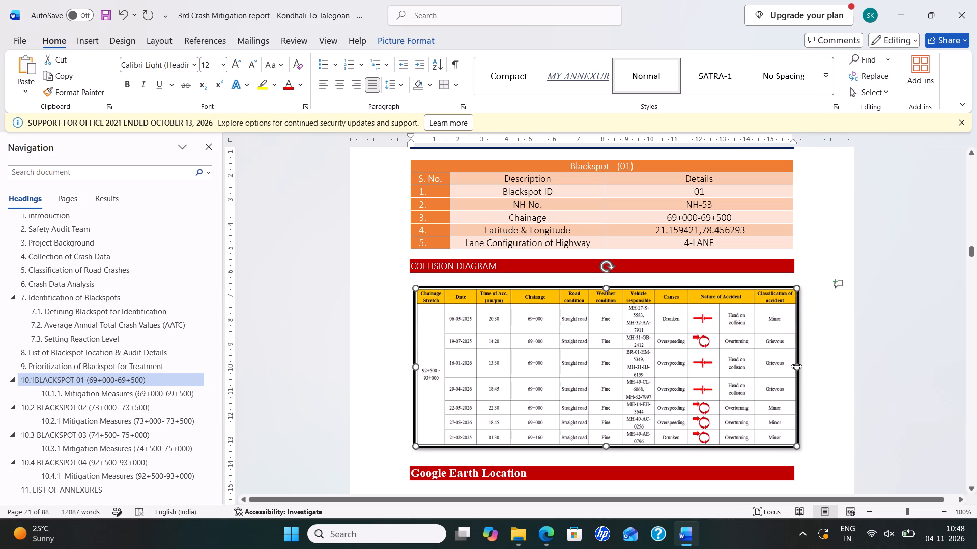
pyautogui.scroll(-3, 543, 321)
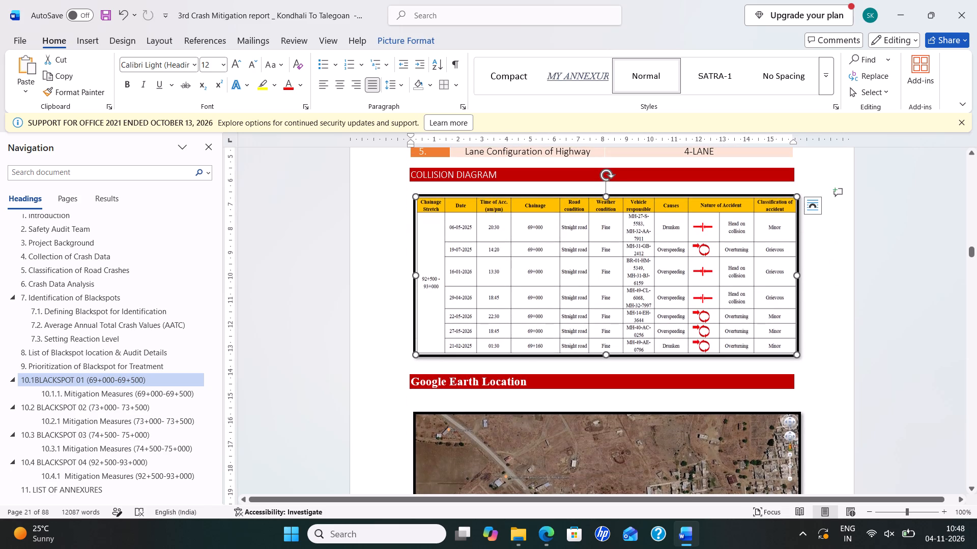
# Compare the details tables and collision diagrams across the Blackspot 01 to 04 sections, checking chainages, table titles and picture fit.
pyautogui.scroll(6, 523, 360)
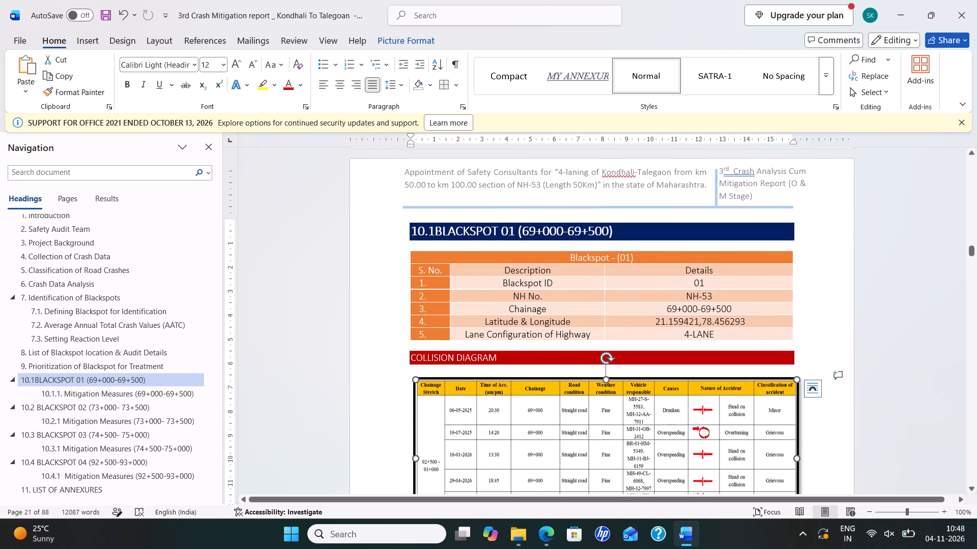
pyautogui.scroll(-2, 525, 359)
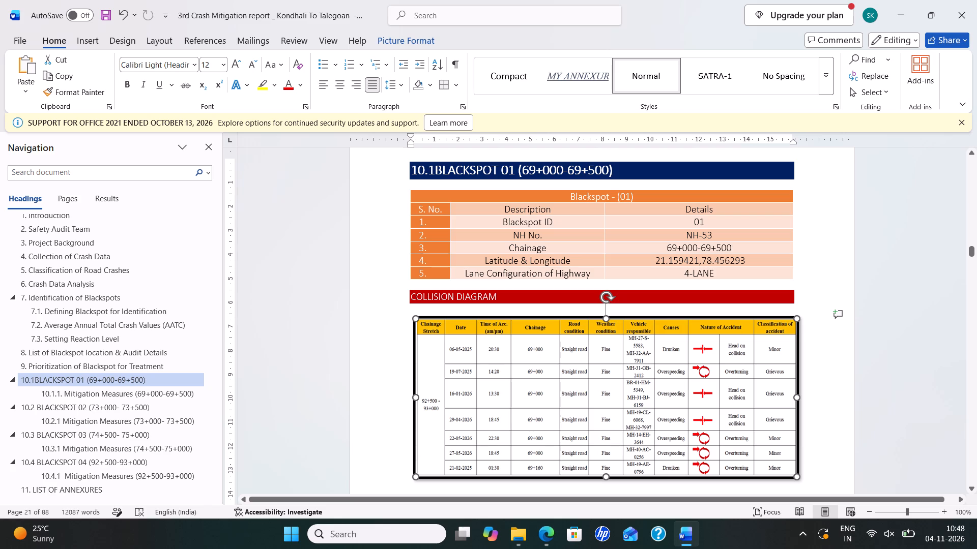
pyautogui.click(67, 480)
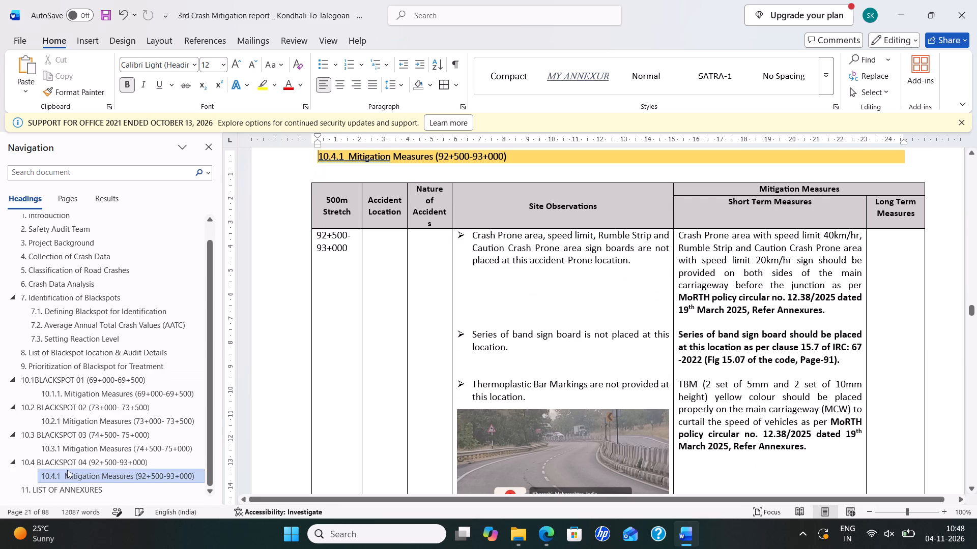
pyautogui.click(66, 463)
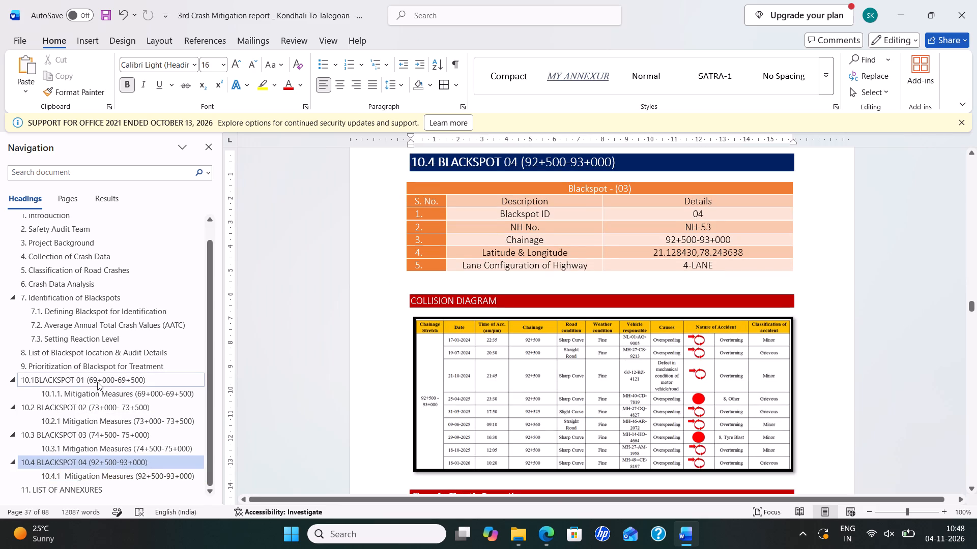
pyautogui.click(98, 409)
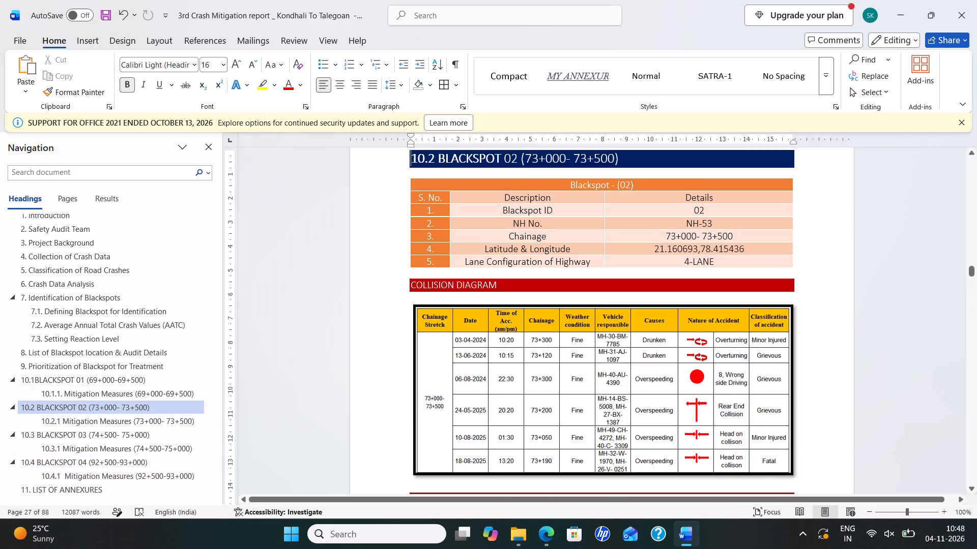
pyautogui.click(117, 423)
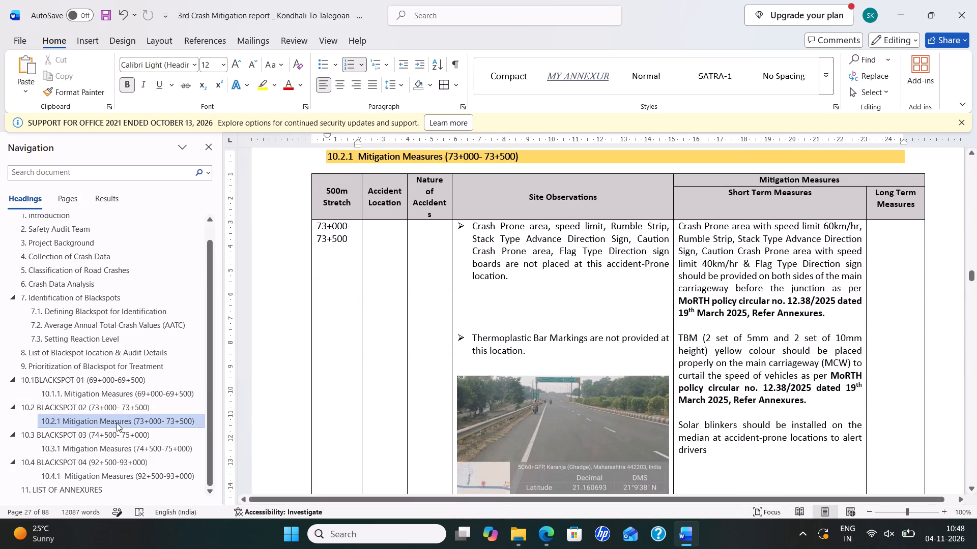
pyautogui.click(117, 436)
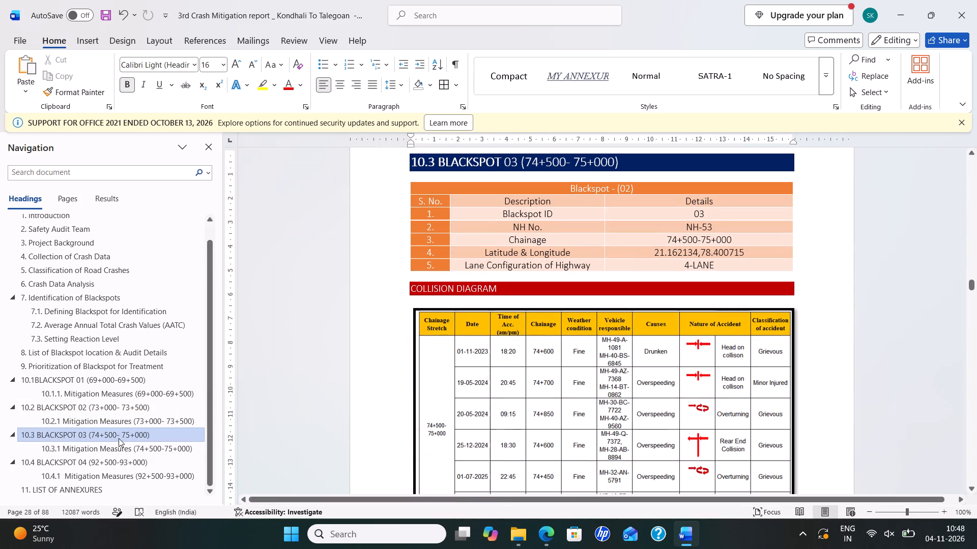
pyautogui.click(102, 458)
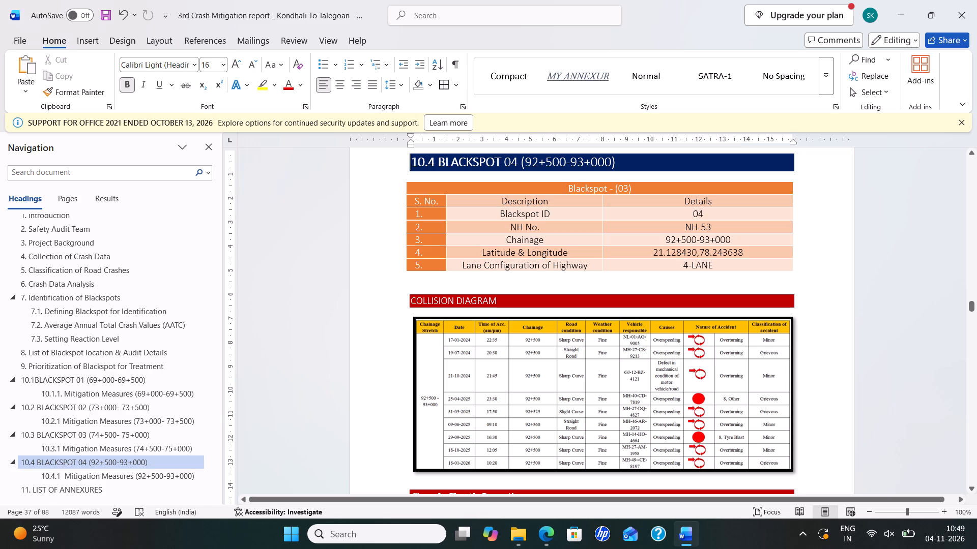
pyautogui.click(93, 381)
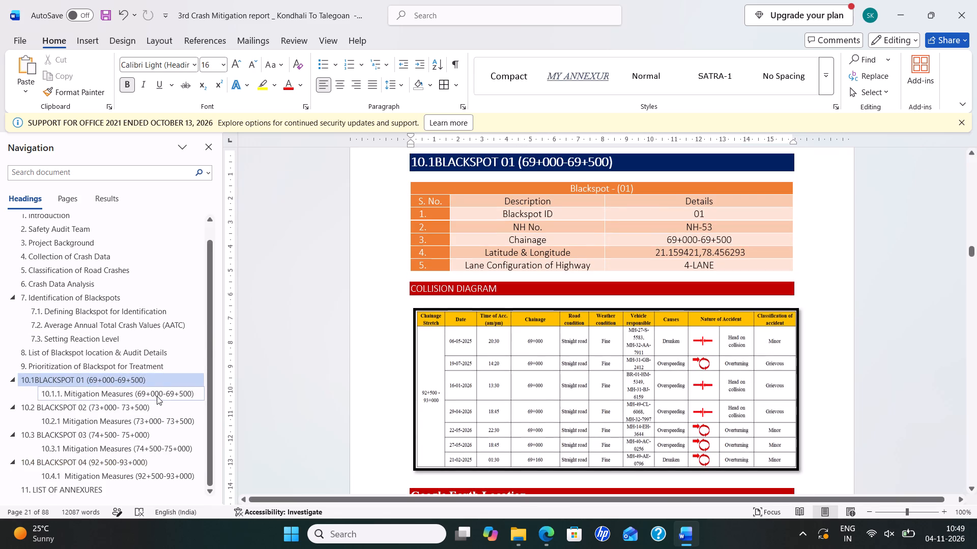
pyautogui.click(75, 464)
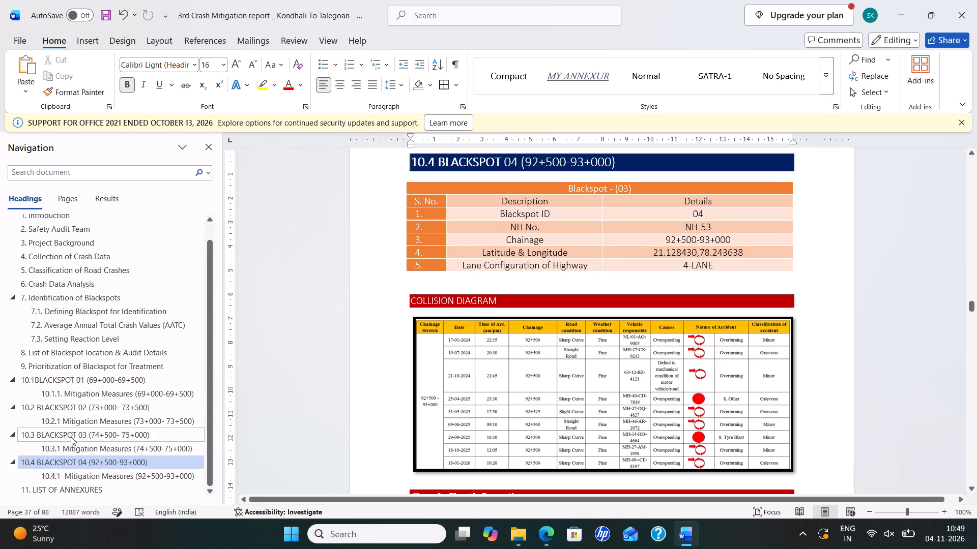
# Look through the first pages of the accident data table in section 11, List of Annexures.
pyautogui.click(90, 494)
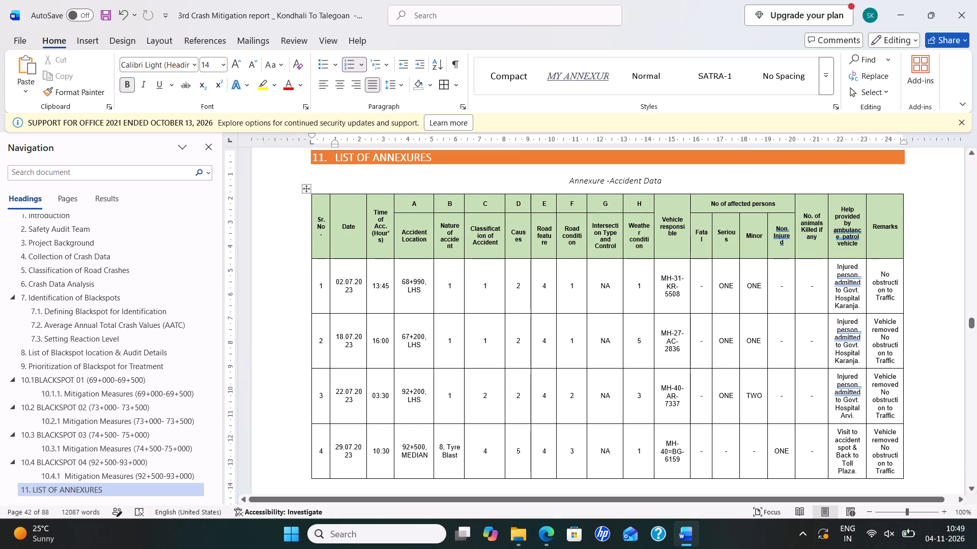
pyautogui.scroll(-15, 511, 297)
pyautogui.click(142, 484)
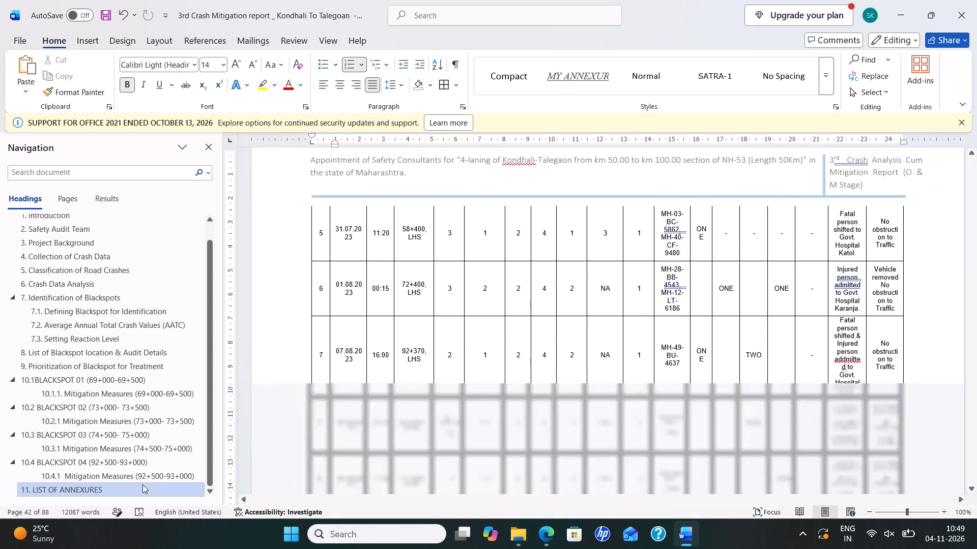
pyautogui.scroll(-7, 413, 398)
pyautogui.scroll(-11, 435, 360)
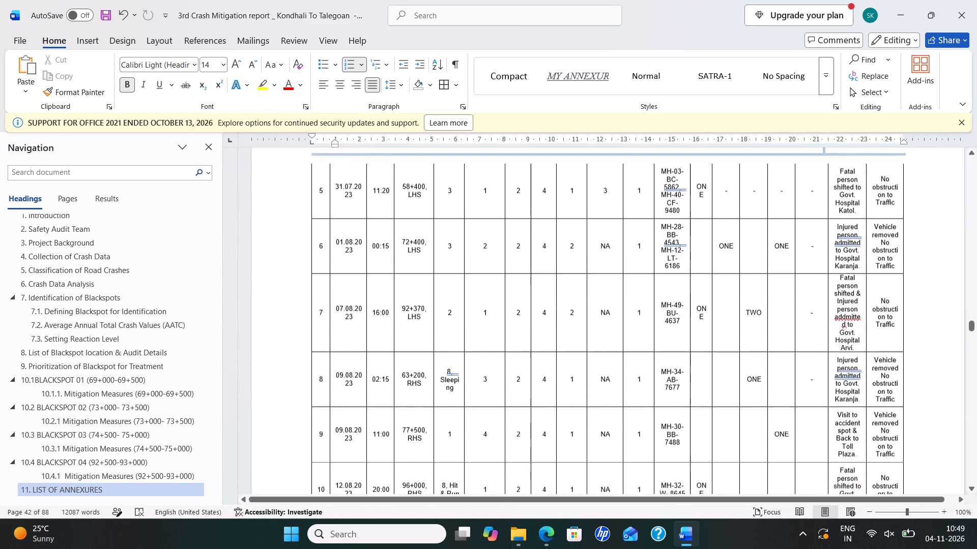
# Review the mitigation measures tables and site photos for Blackspot 01 (69+000-69+500) and Blackspot 02 (73+000-73+500).
pyautogui.click(127, 400)
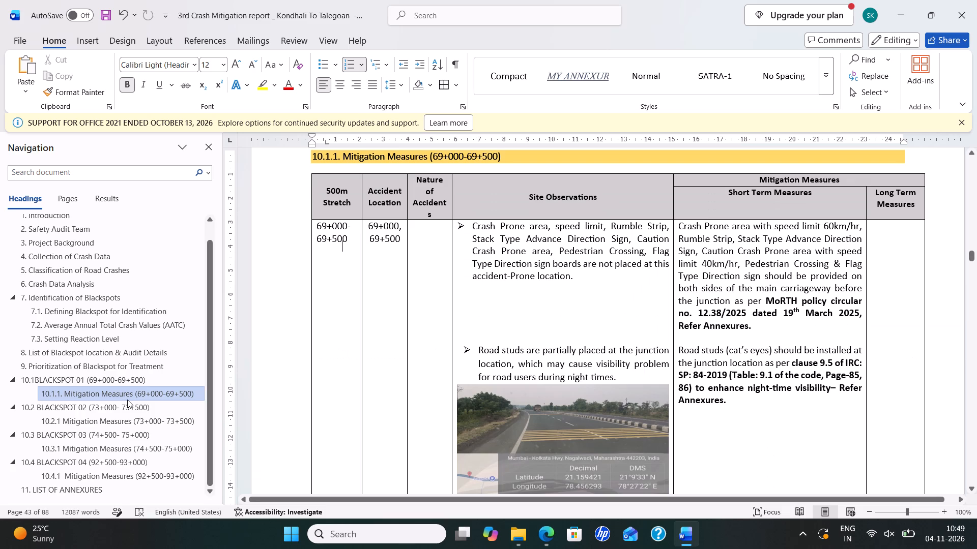
pyautogui.scroll(-5, 478, 385)
pyautogui.scroll(-12, 585, 424)
pyautogui.scroll(1, 560, 282)
pyautogui.scroll(-4, 564, 286)
pyautogui.scroll(-3, 574, 339)
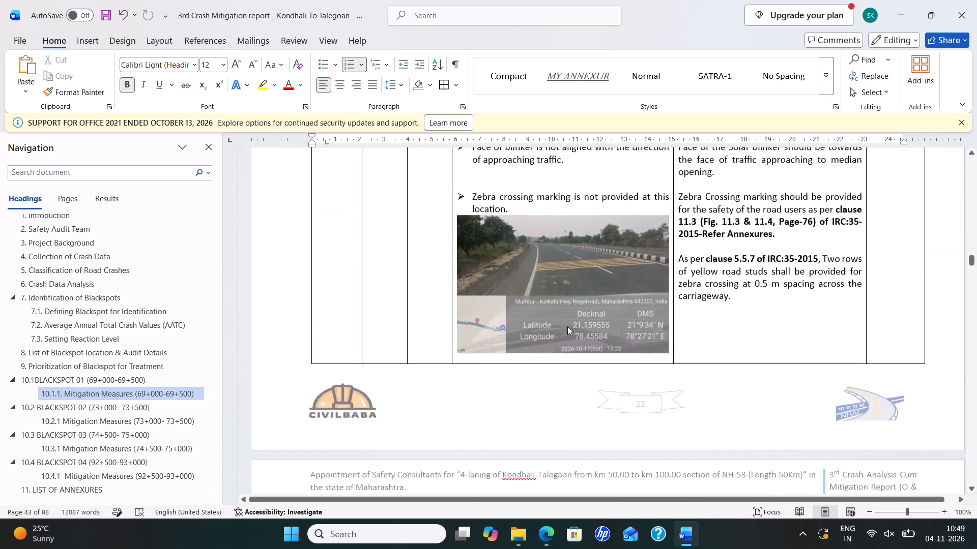
pyautogui.scroll(-5, 567, 326)
pyautogui.scroll(1, 546, 339)
pyautogui.scroll(-20, 545, 340)
pyautogui.scroll(-17, 545, 340)
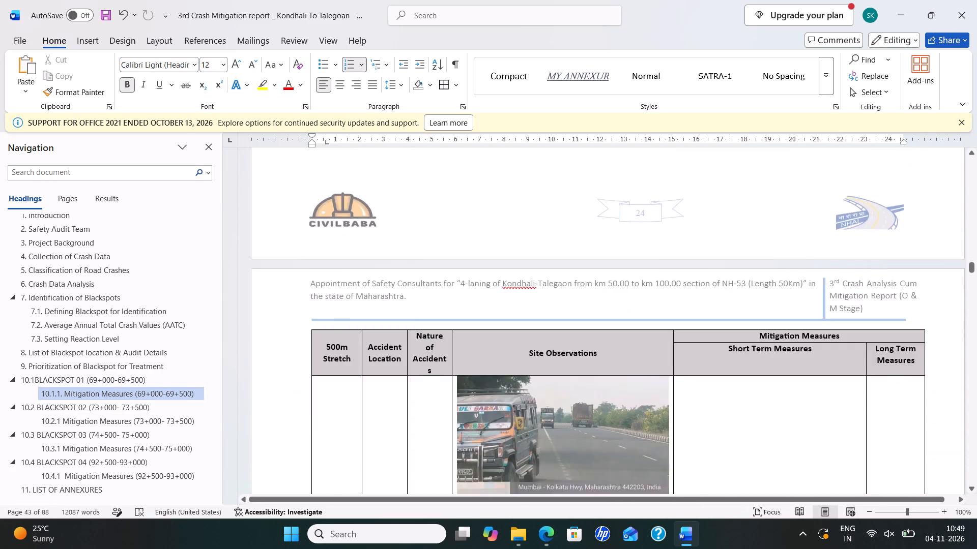
pyautogui.scroll(-7, 492, 386)
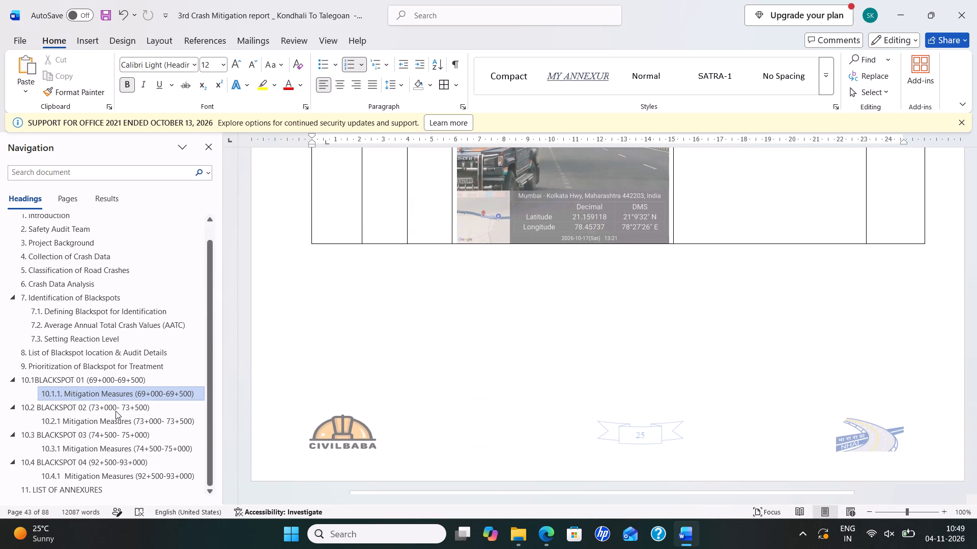
pyautogui.click(119, 417)
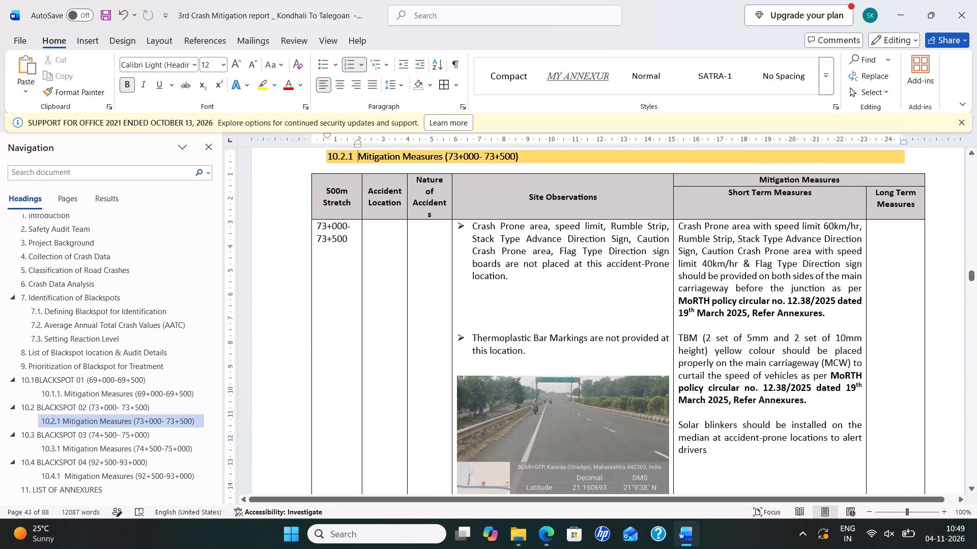
pyautogui.scroll(-20, 666, 342)
pyautogui.scroll(-14, 666, 342)
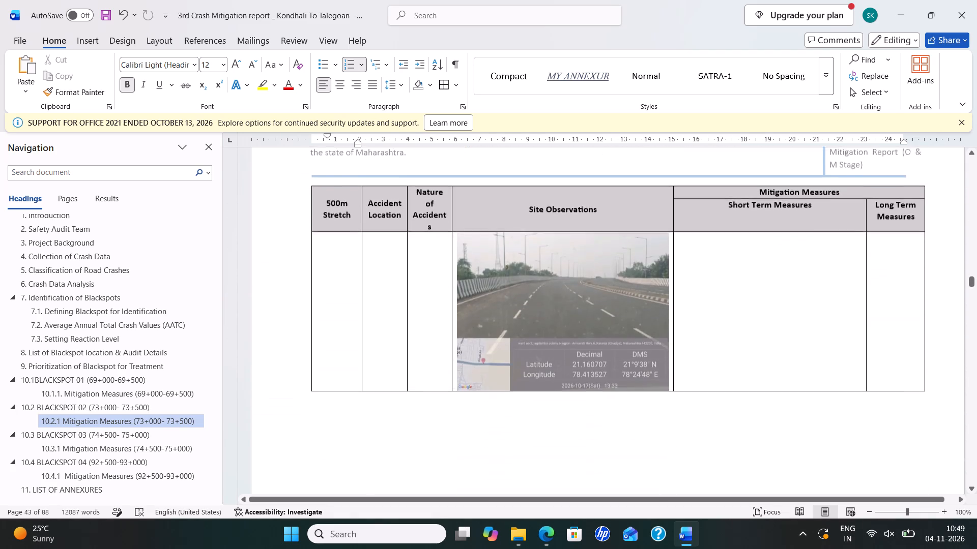
pyautogui.scroll(-10, 659, 338)
pyautogui.scroll(1, 659, 339)
pyautogui.scroll(-6, 659, 339)
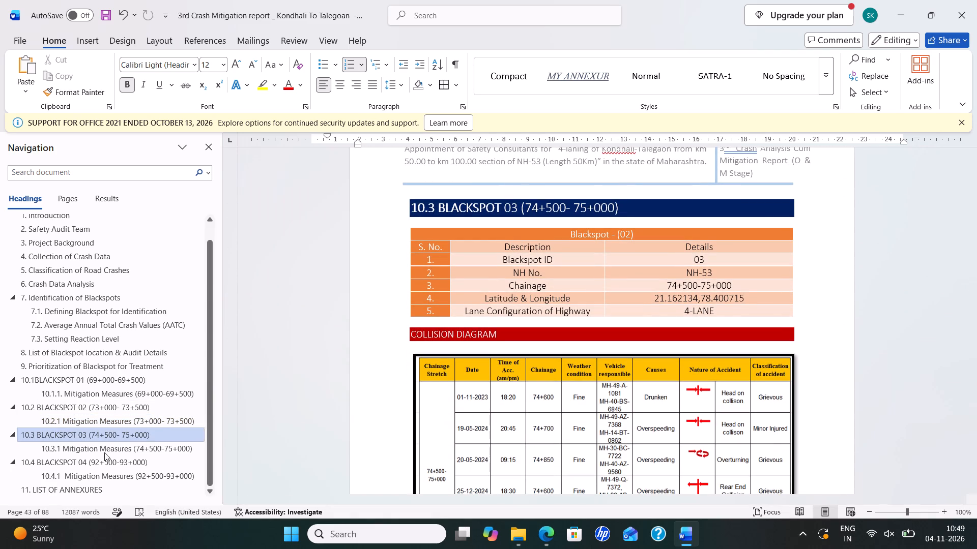
# Review the section 10.3.1 mitigation measures table and its site photos for Blackspot 03 (74+500-75+000).
pyautogui.click(108, 457)
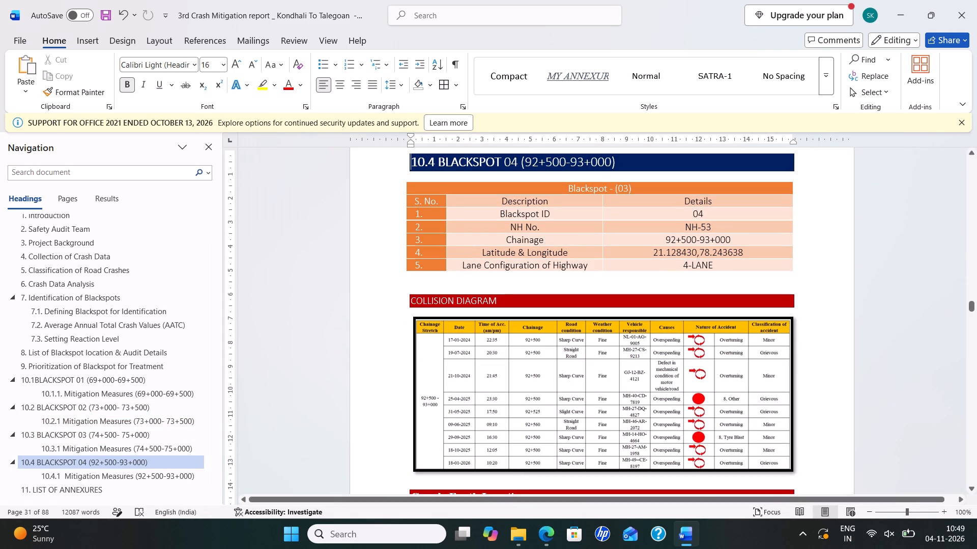
pyautogui.click(132, 445)
pyautogui.scroll(-8, 508, 402)
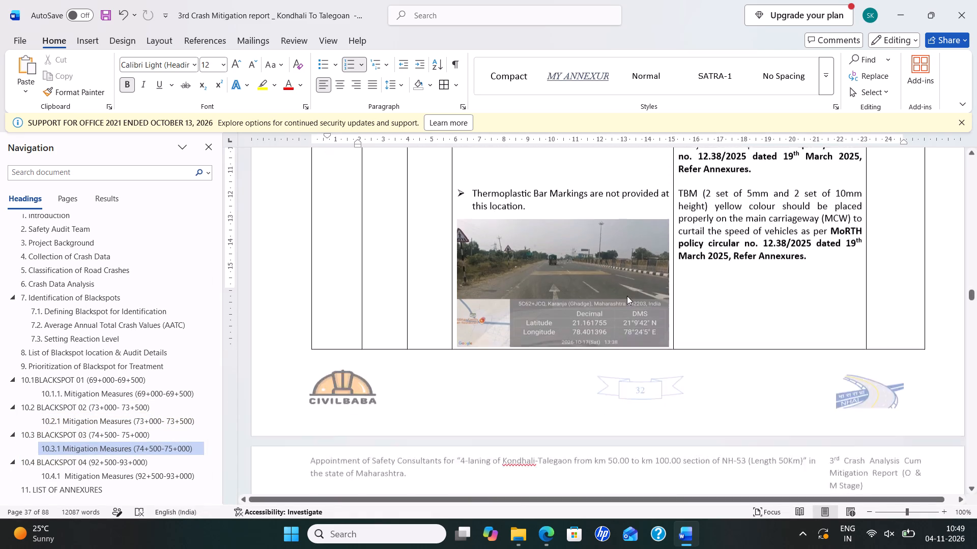
pyautogui.scroll(-17, 667, 341)
pyautogui.scroll(-14, 658, 339)
pyautogui.scroll(1, 652, 344)
pyautogui.scroll(-5, 651, 338)
pyautogui.scroll(2, 635, 319)
pyautogui.scroll(-5, 635, 319)
pyautogui.scroll(3, 643, 327)
pyautogui.scroll(-11, 642, 327)
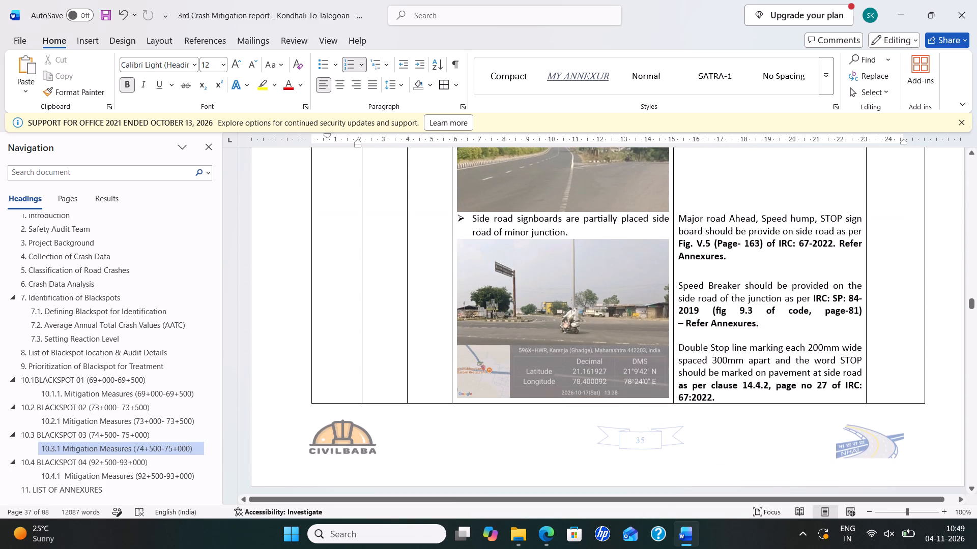
pyautogui.scroll(-15, 585, 273)
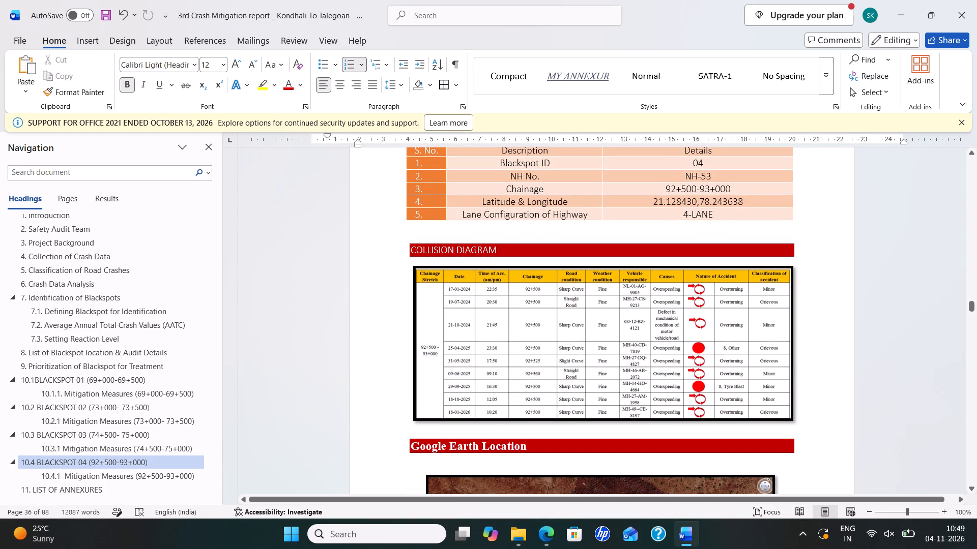
# Examine the section 10.4.1 mitigation measures for Blackspot 04 (92+500-93+000), including the highlighted road stud spacing and the bar marking entries.
pyautogui.click(155, 463)
pyautogui.click(158, 474)
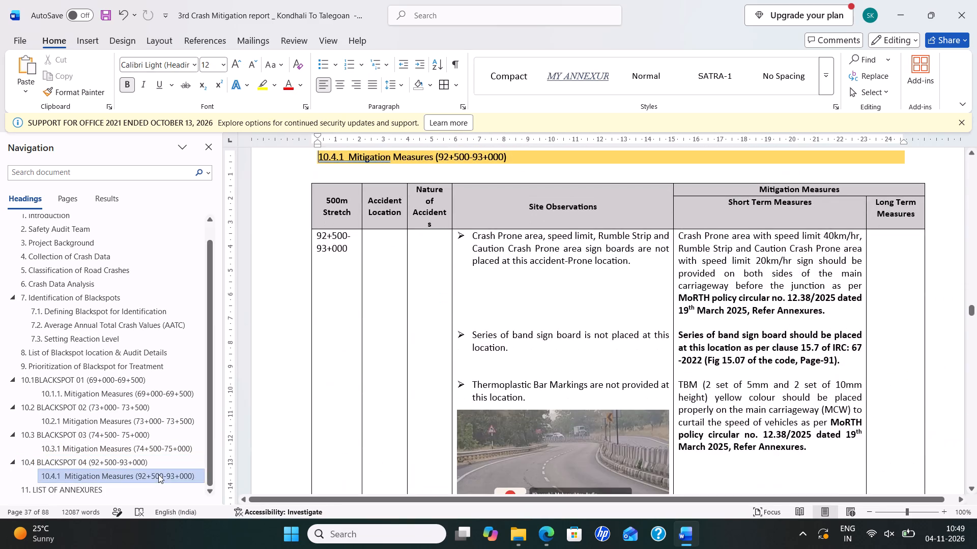
pyautogui.scroll(-20, 650, 311)
pyautogui.scroll(-8, 650, 311)
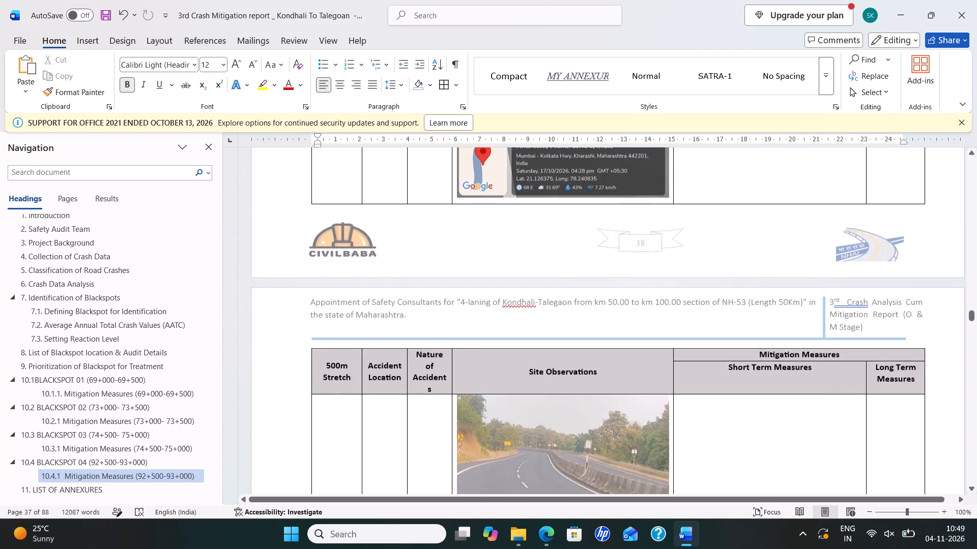
pyautogui.scroll(-19, 649, 306)
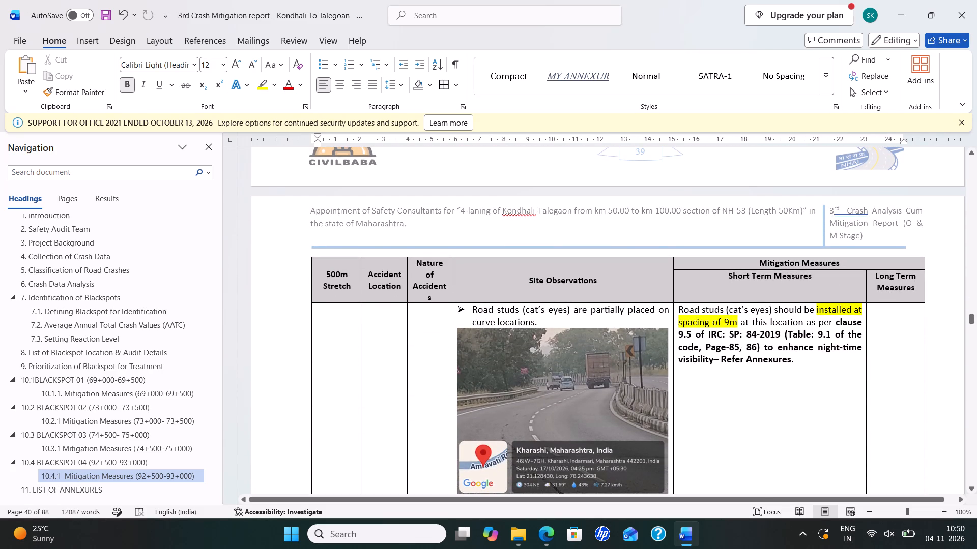
pyautogui.scroll(-20, 700, 333)
pyautogui.scroll(1, 695, 311)
pyautogui.scroll(-1, 695, 311)
pyautogui.scroll(18, 703, 316)
pyautogui.scroll(5, 669, 316)
pyautogui.scroll(7, 719, 395)
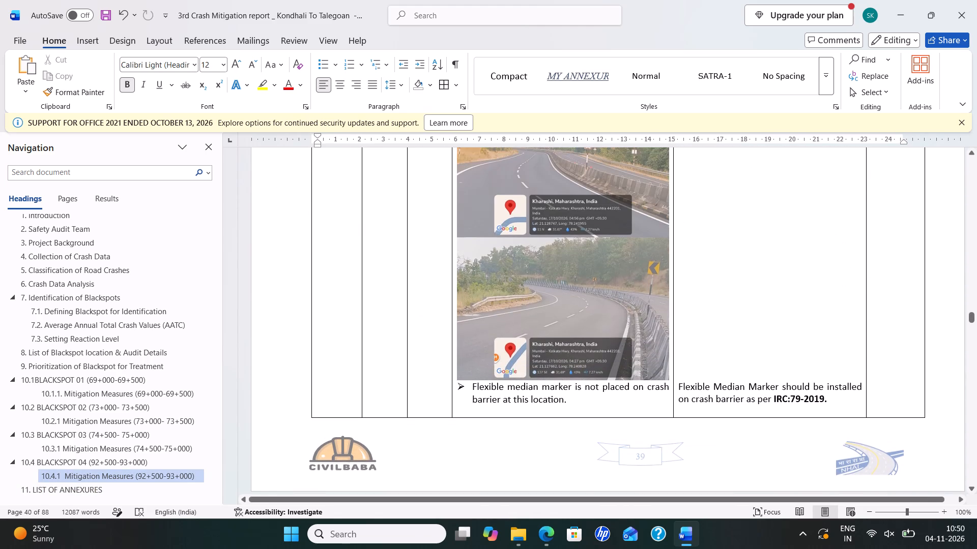
pyautogui.scroll(14, 700, 361)
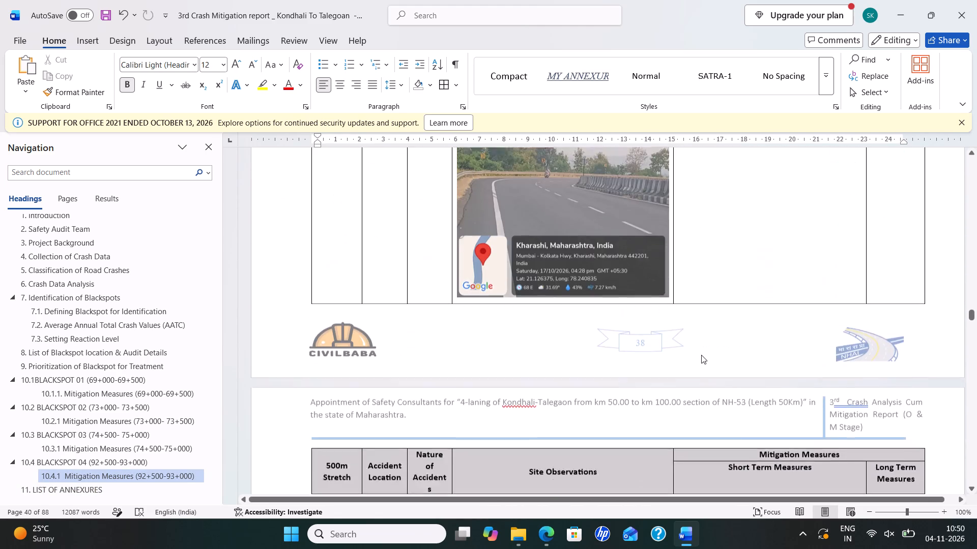
pyautogui.scroll(14, 701, 357)
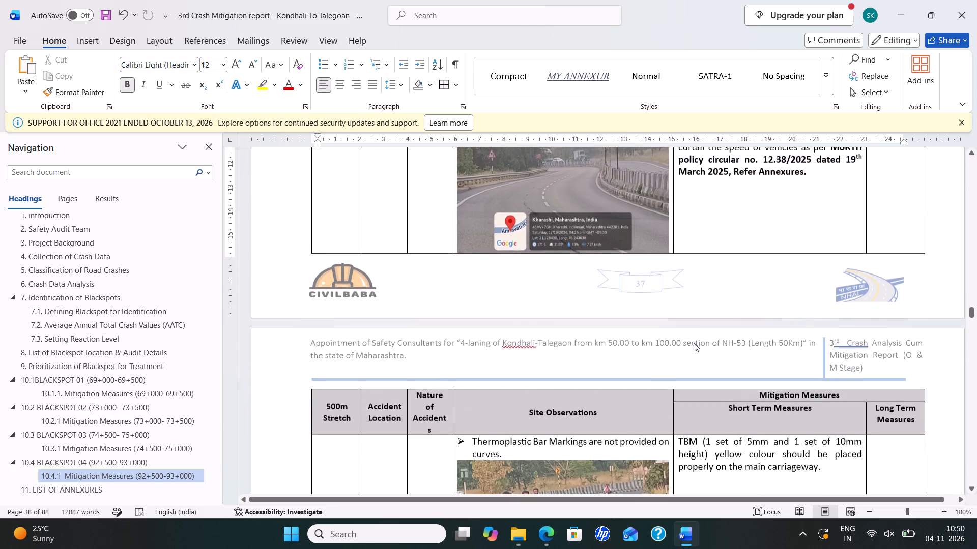
pyautogui.scroll(2, 694, 343)
pyautogui.scroll(-4, 678, 340)
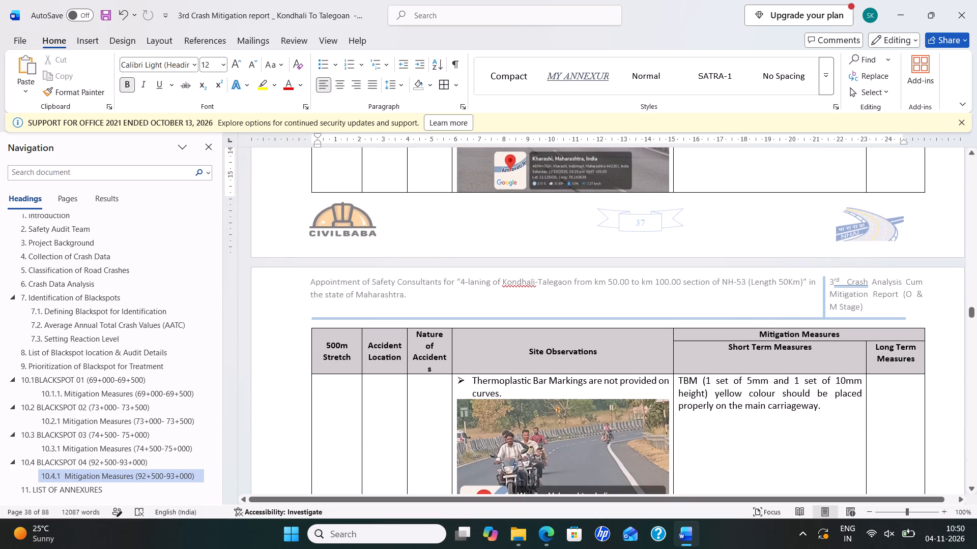
pyautogui.scroll(9, 699, 350)
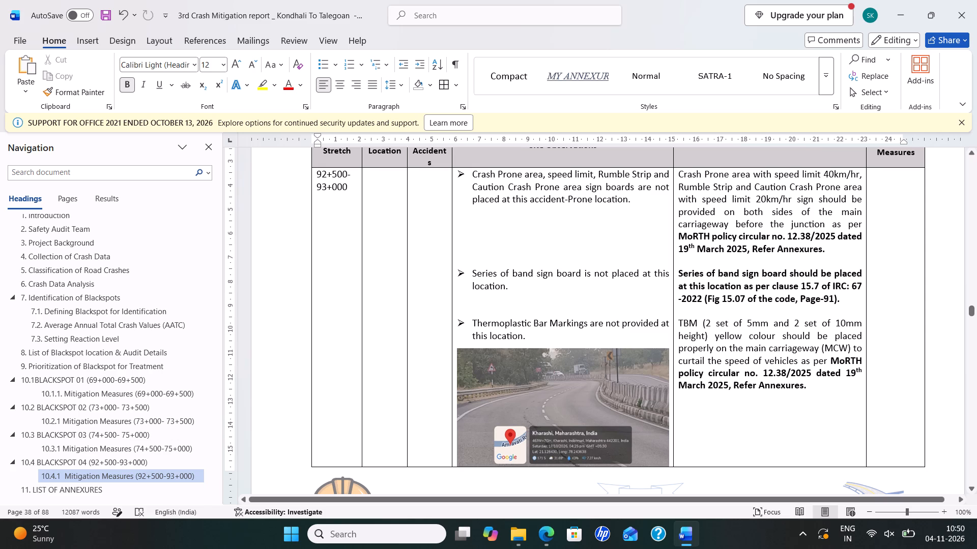
pyautogui.scroll(-4, 659, 311)
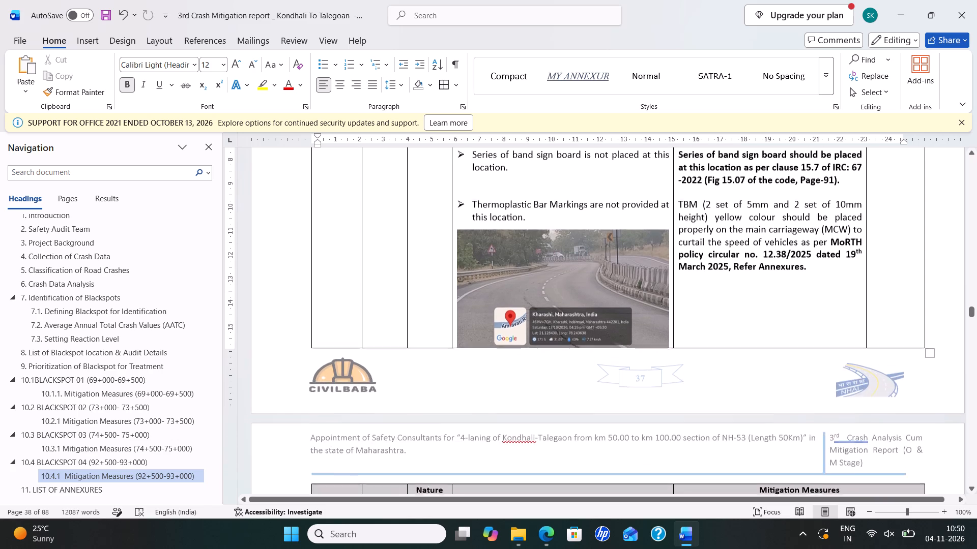
pyautogui.scroll(-12, 650, 299)
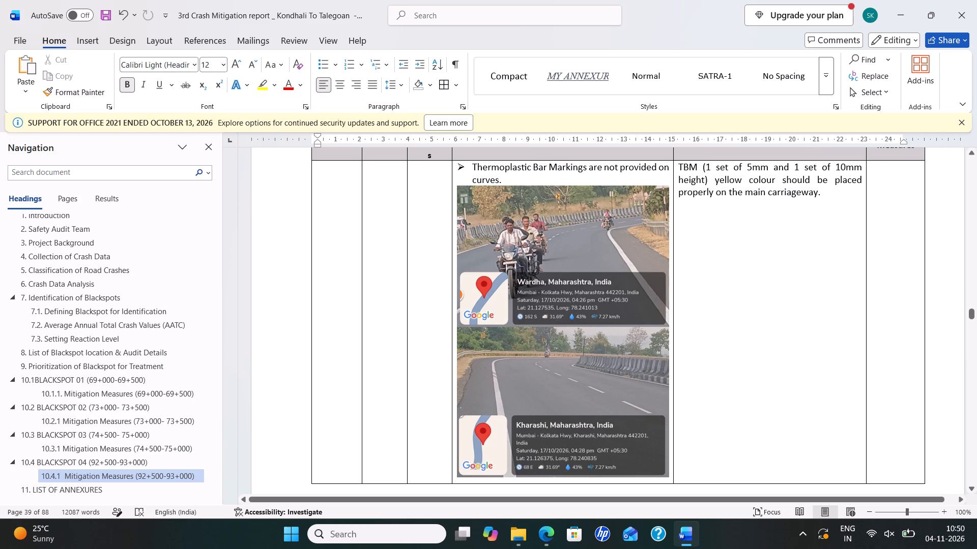
# Compare the Thermoplastic Bar Marking observations and TBM set recommendations in the section 10.4.1 table for Blackspot 04 (92+500-93+000).
pyautogui.scroll(2, 626, 285)
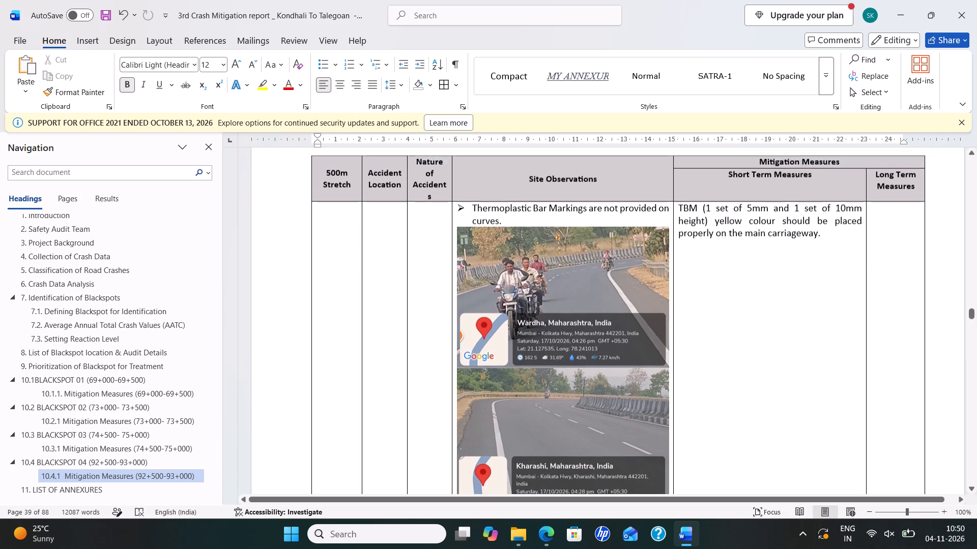
pyautogui.scroll(10, 626, 285)
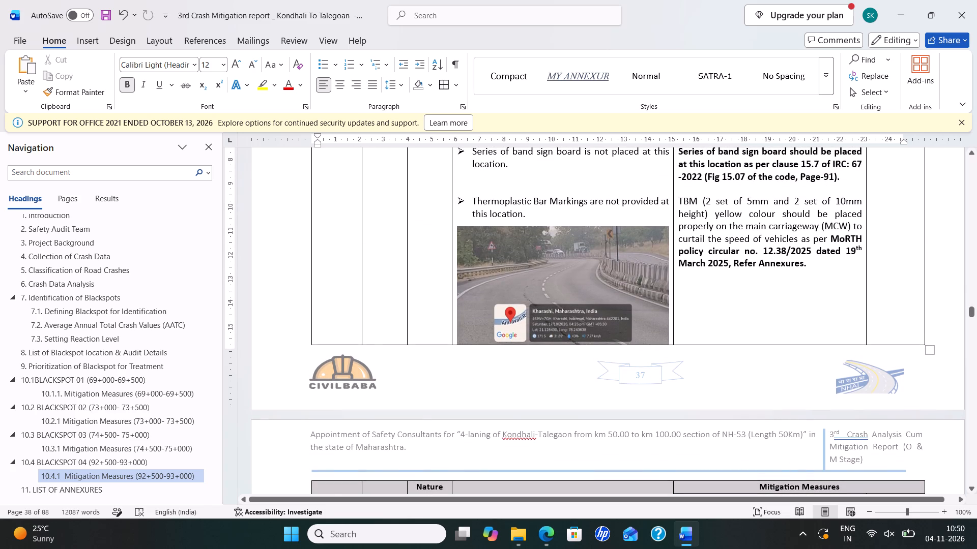
pyautogui.scroll(-9, 748, 323)
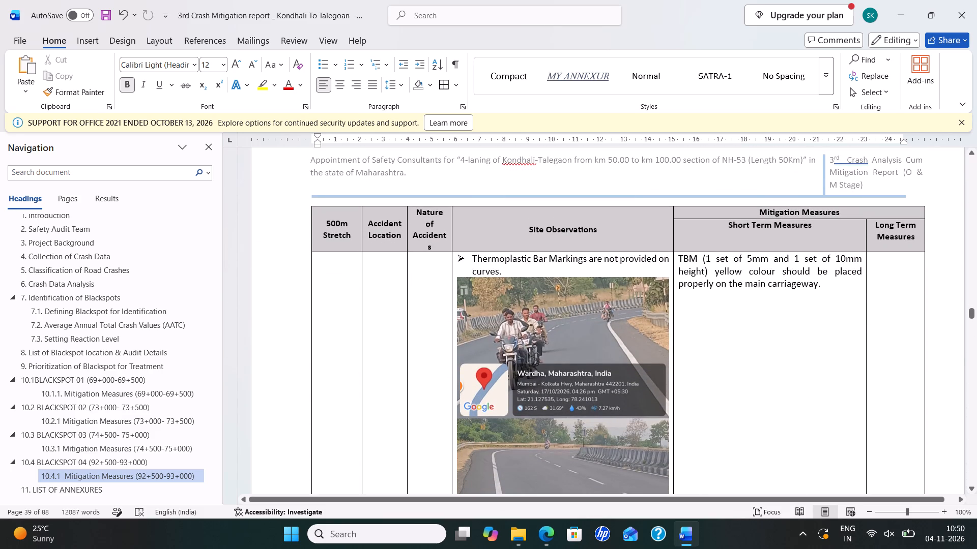
pyautogui.scroll(-3, 733, 322)
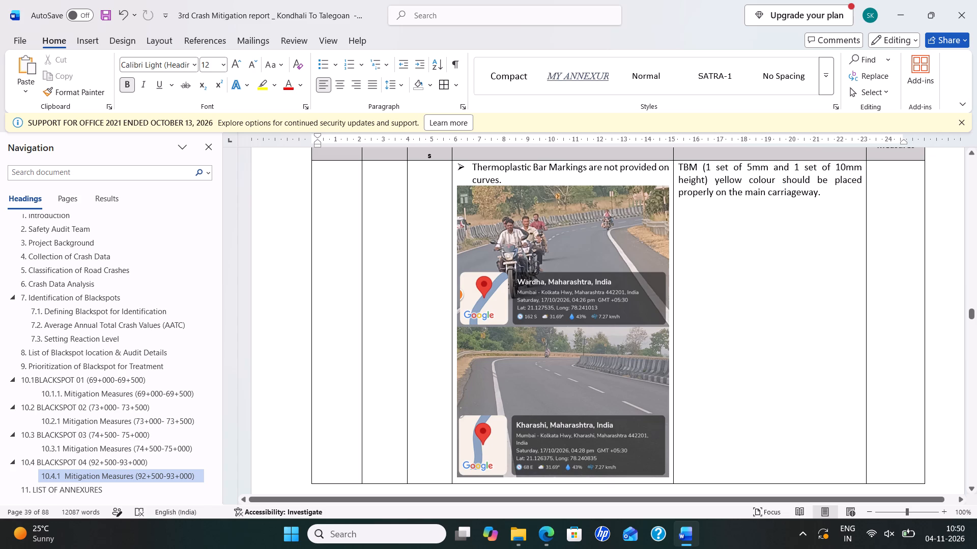
pyautogui.scroll(10, 742, 236)
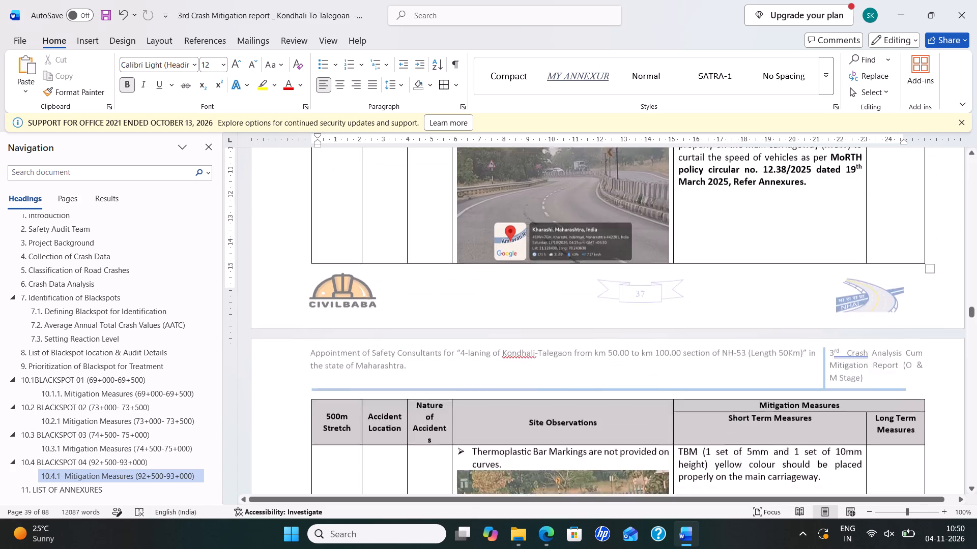
pyautogui.scroll(3, 748, 255)
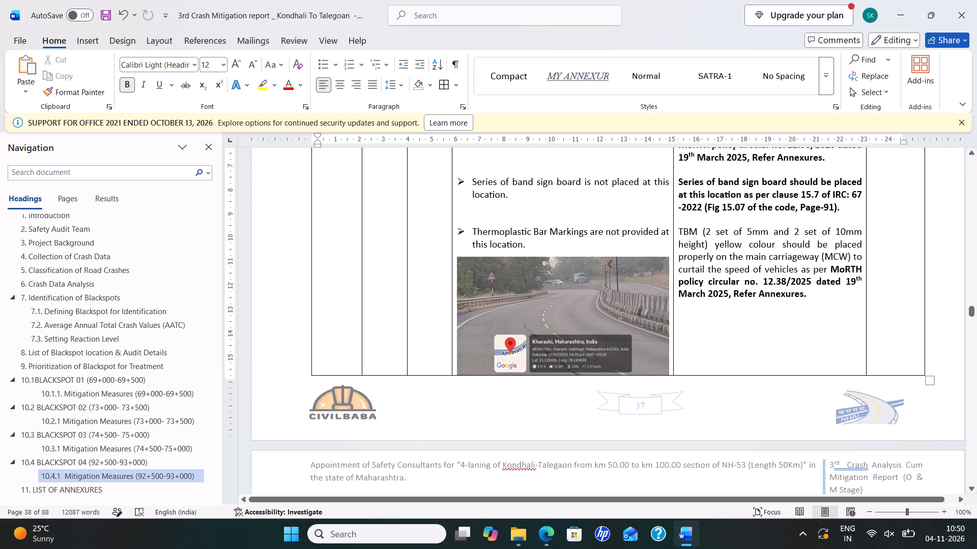
pyautogui.scroll(-2, 757, 272)
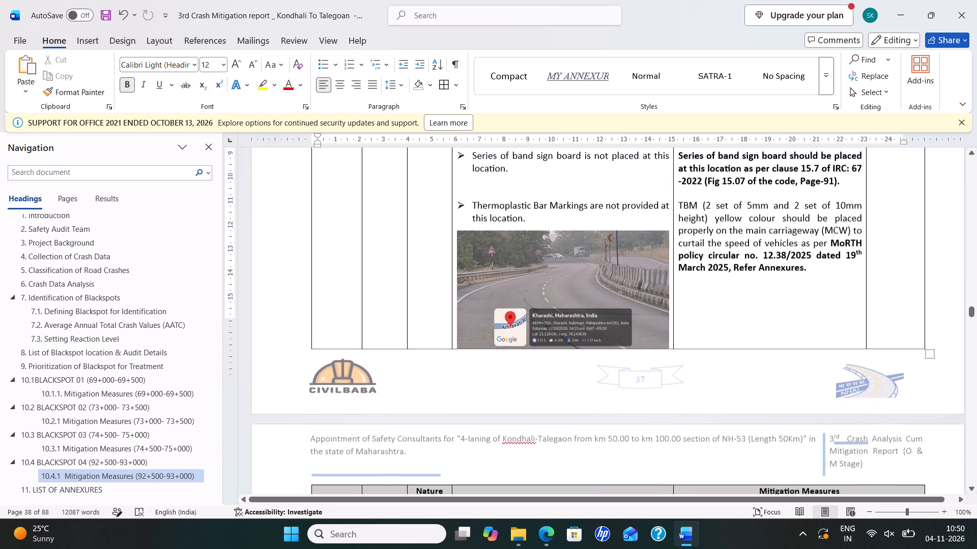
pyautogui.scroll(-4, 728, 272)
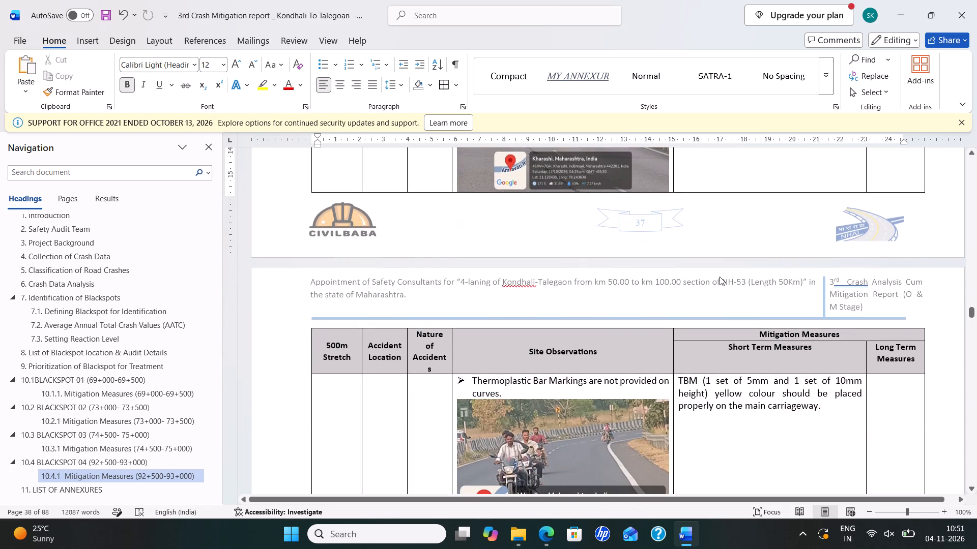
pyautogui.scroll(7, 713, 269)
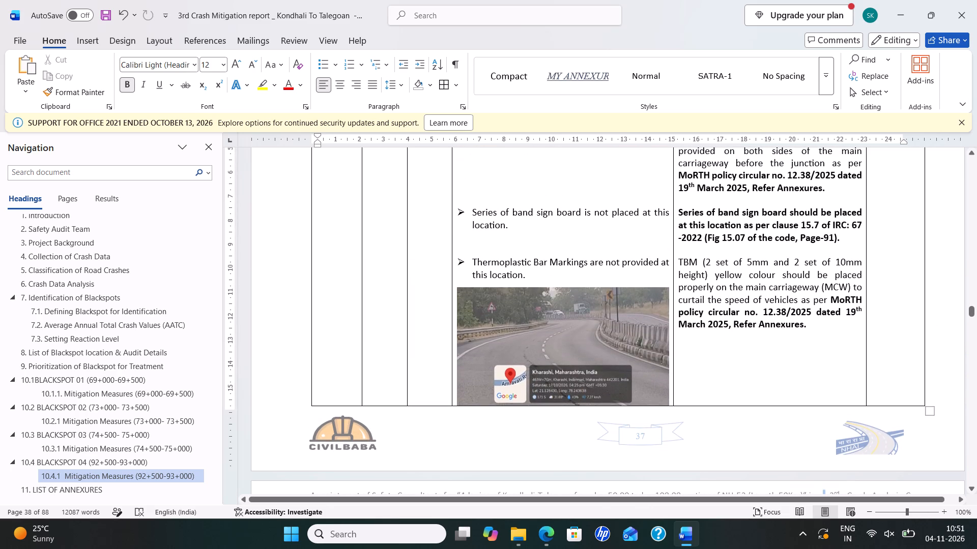
pyautogui.scroll(-11, 700, 303)
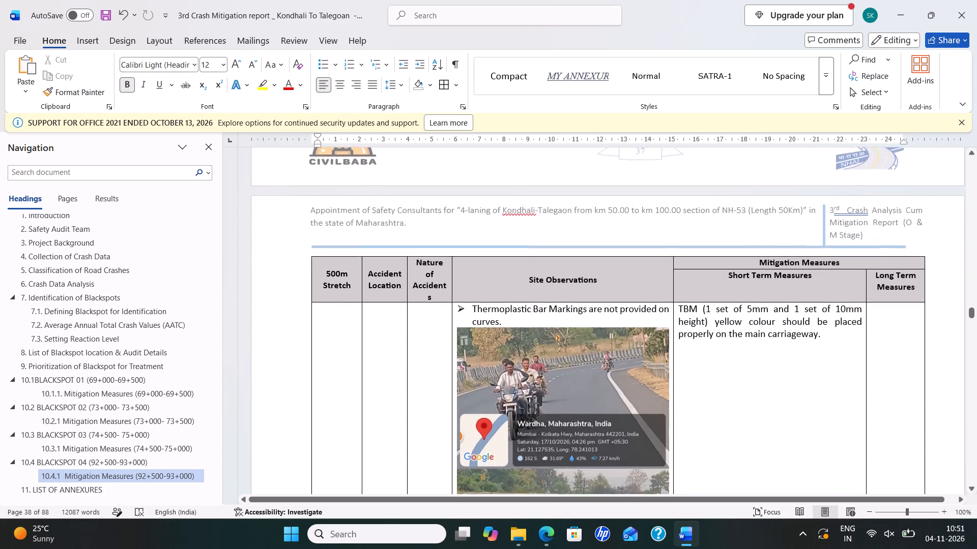
pyautogui.scroll(-12, 698, 298)
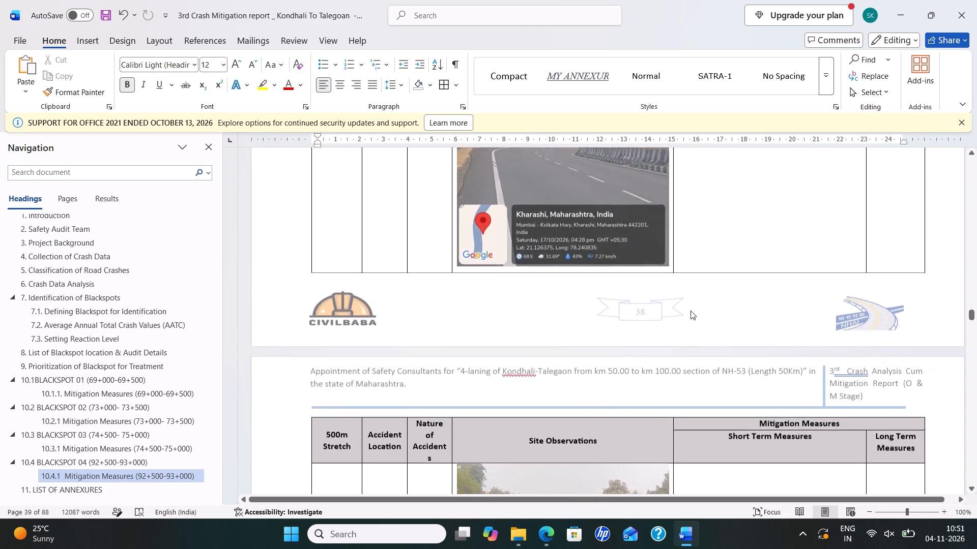
# Remove the yellow highlight from the road studs spacing sentence in the Short Term Measures of the Blackspot 04 table.
pyautogui.scroll(-14, 691, 311)
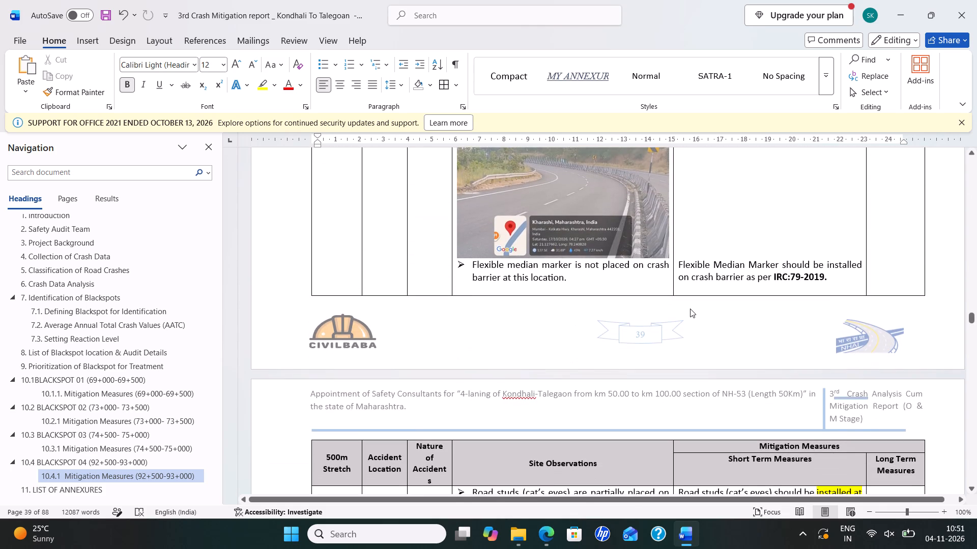
pyautogui.scroll(-8, 690, 309)
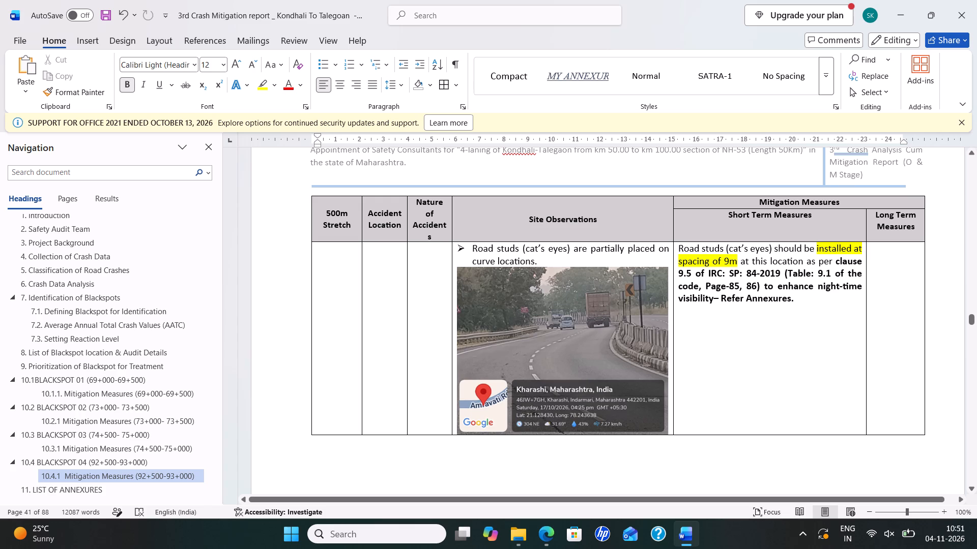
pyautogui.moveTo(817, 247); pyautogui.dragTo(816, 254)
pyautogui.moveTo(816, 254); pyautogui.dragTo(815, 254)
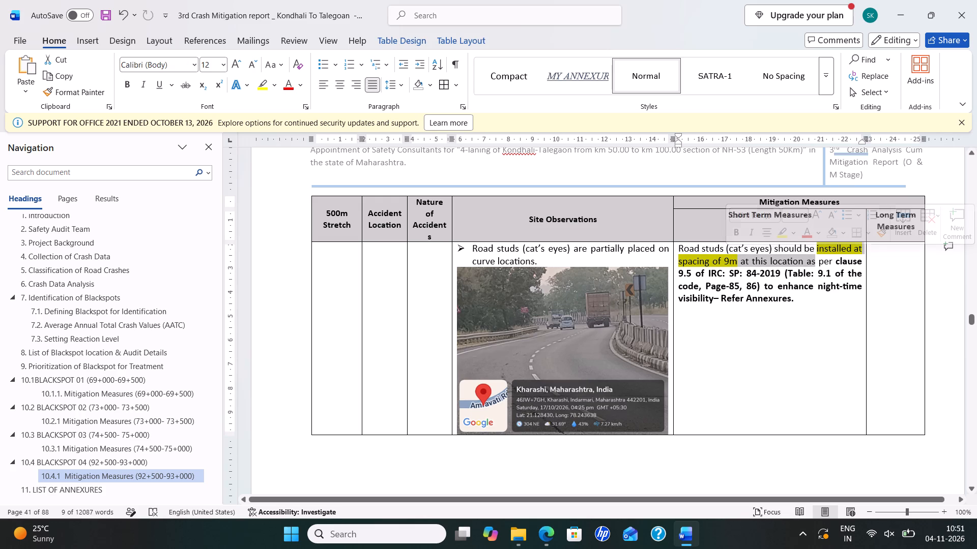
pyautogui.click(797, 346)
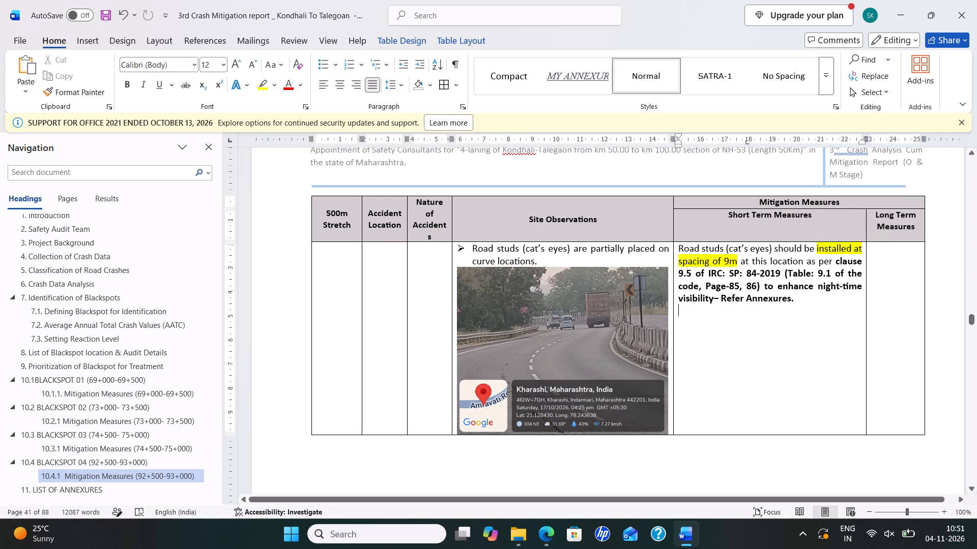
pyautogui.moveTo(679, 249); pyautogui.dragTo(740, 260)
pyautogui.click(782, 234)
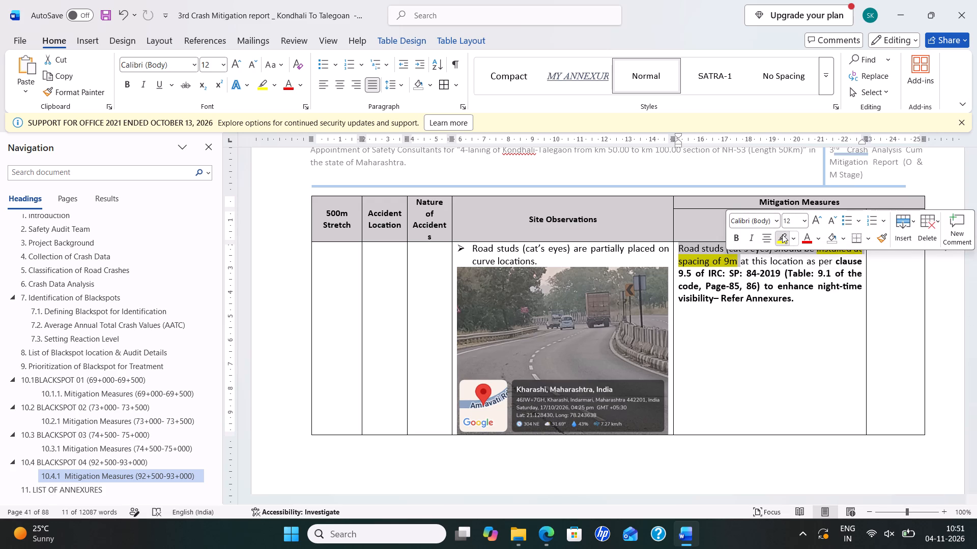
pyautogui.click(782, 234)
pyautogui.tripleClick(782, 234)
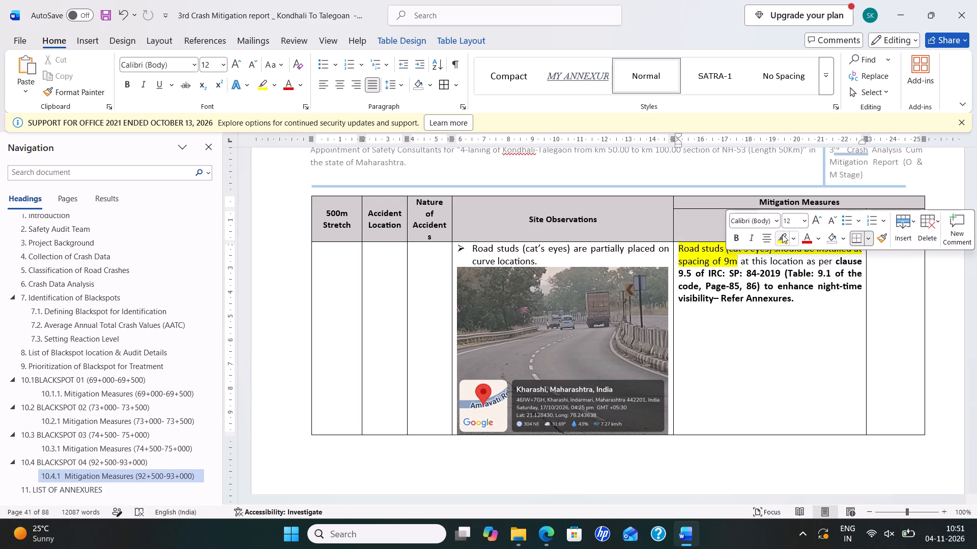
pyautogui.click(796, 240)
pyautogui.click(728, 336)
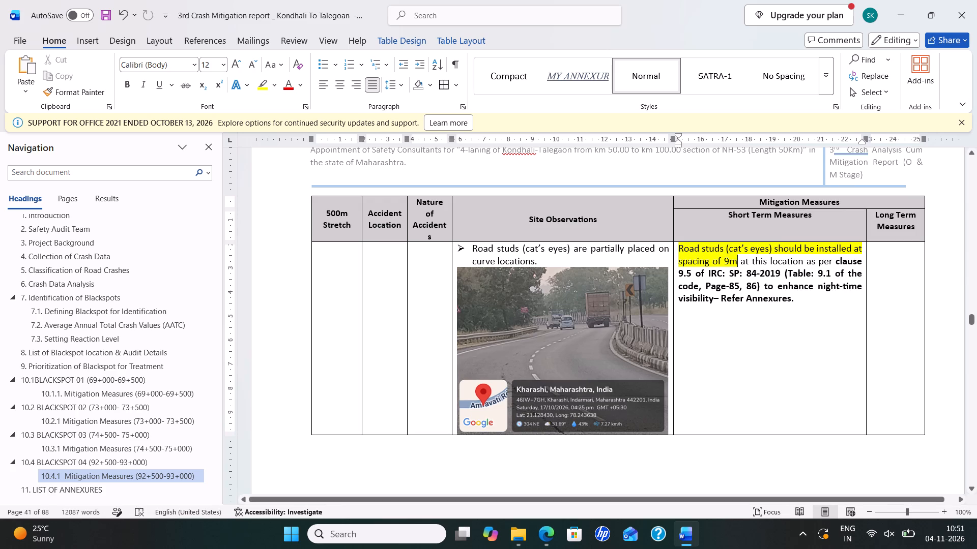
pyautogui.moveTo(681, 248); pyautogui.dragTo(734, 265)
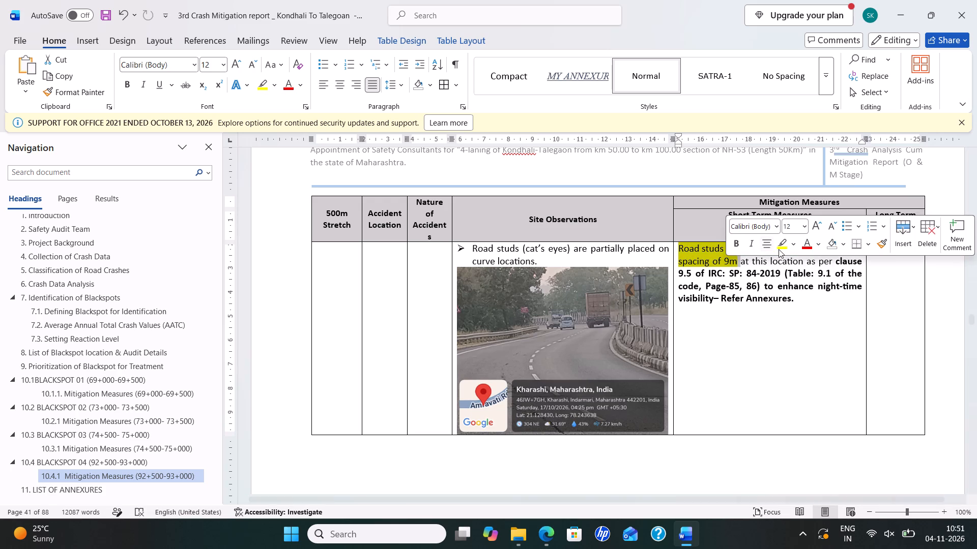
pyautogui.click(789, 246)
pyautogui.click(738, 352)
# Look through the accident data table in section 11, List of Annexures.
pyautogui.scroll(-4, 703, 361)
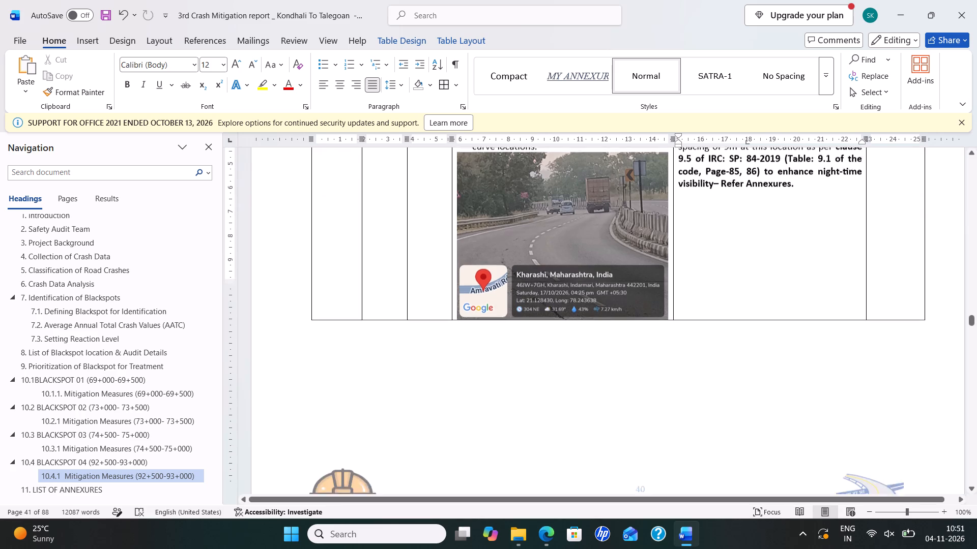
pyautogui.scroll(-18, 705, 354)
pyautogui.scroll(-7, 698, 324)
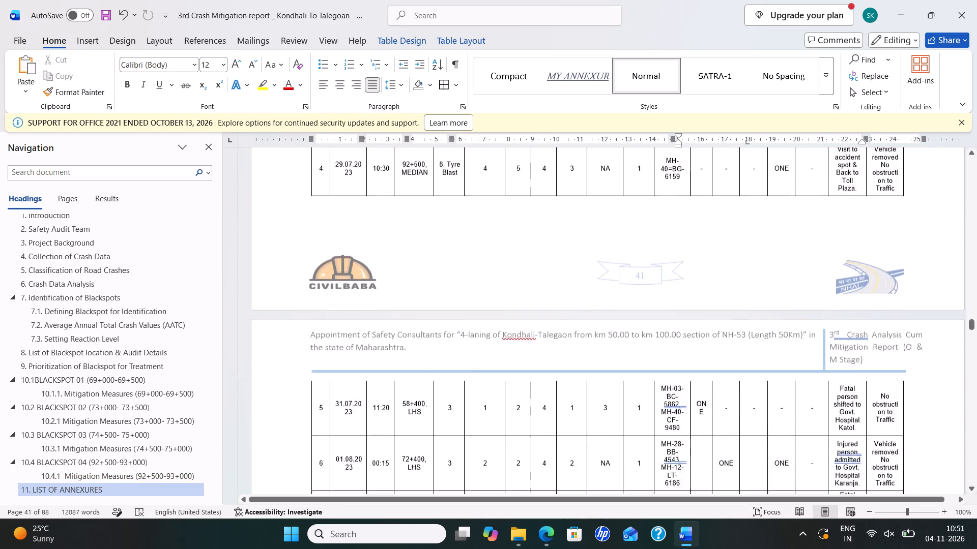
pyautogui.scroll(-12, 693, 302)
pyautogui.scroll(1, 671, 324)
pyautogui.scroll(-12, 673, 324)
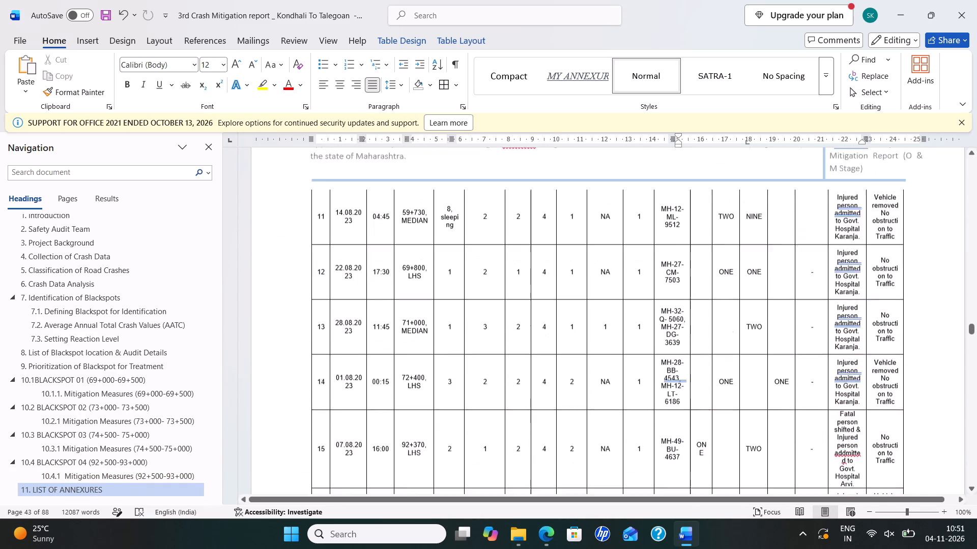
pyautogui.scroll(-7, 425, 499)
pyautogui.scroll(1, 939, 398)
pyautogui.scroll(-6, 957, 392)
pyautogui.scroll(1, 976, 362)
pyautogui.scroll(-3, 975, 361)
pyautogui.moveTo(973, 327); pyautogui.dragTo(968, 366)
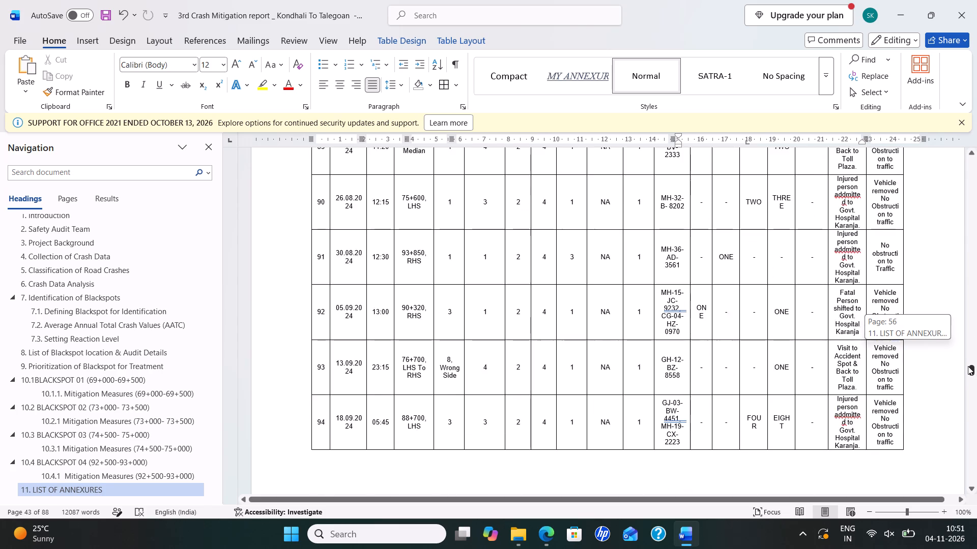
pyautogui.moveTo(968, 366); pyautogui.dragTo(966, 394)
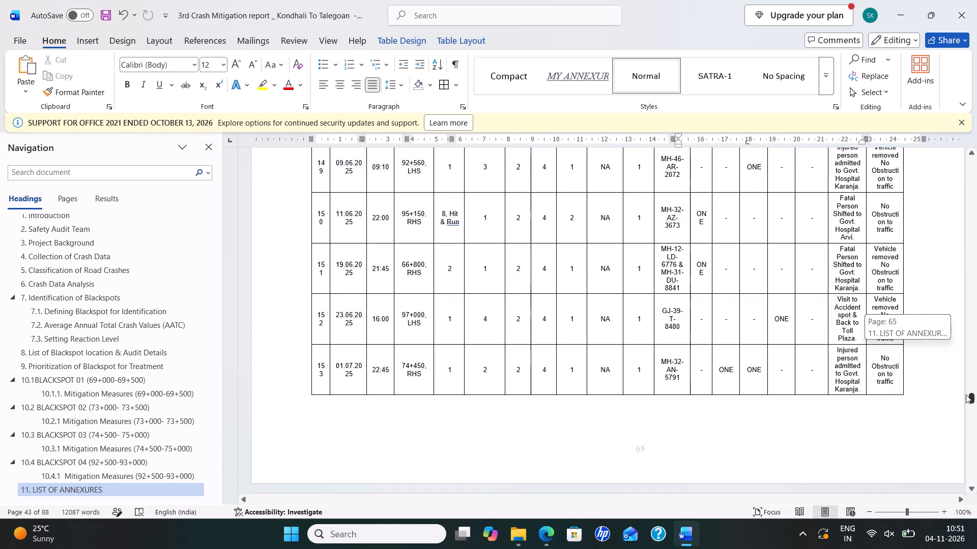
# Review the closing annexure pages backwards, from the transverse bar marking and road stud figures to the road marking and state-wise AATC tables.
pyautogui.moveTo(966, 394); pyautogui.dragTo(957, 481)
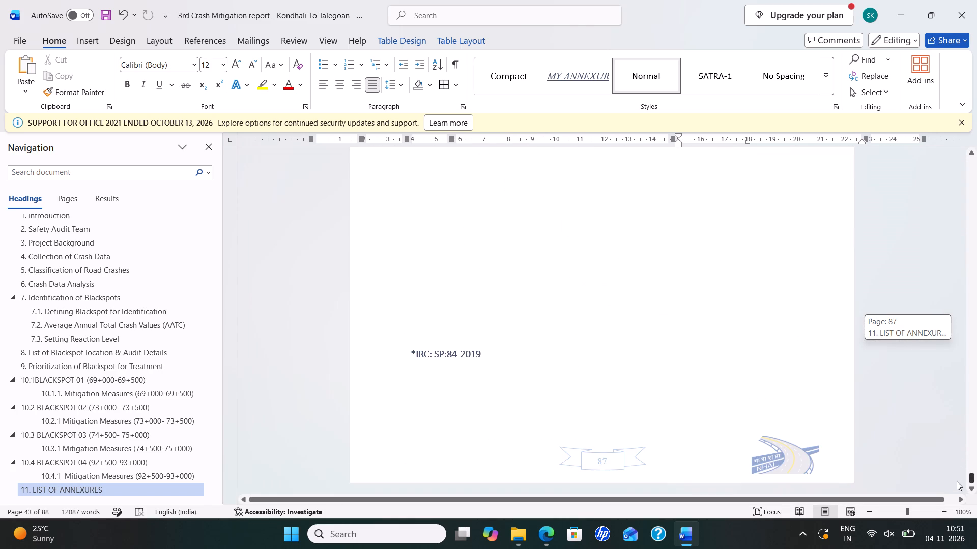
pyautogui.moveTo(957, 481); pyautogui.dragTo(963, 456)
pyautogui.scroll(9, 757, 274)
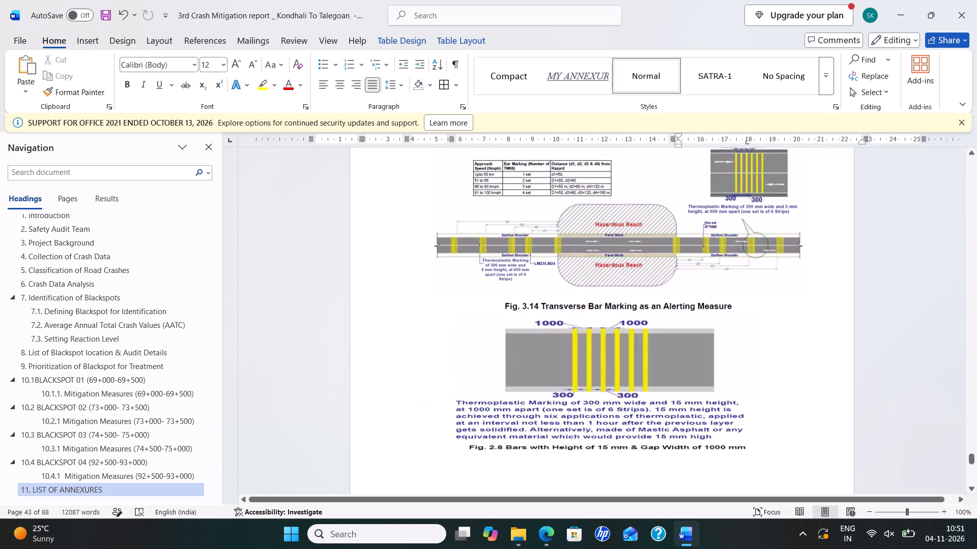
pyautogui.scroll(9, 752, 269)
pyautogui.scroll(1, 771, 401)
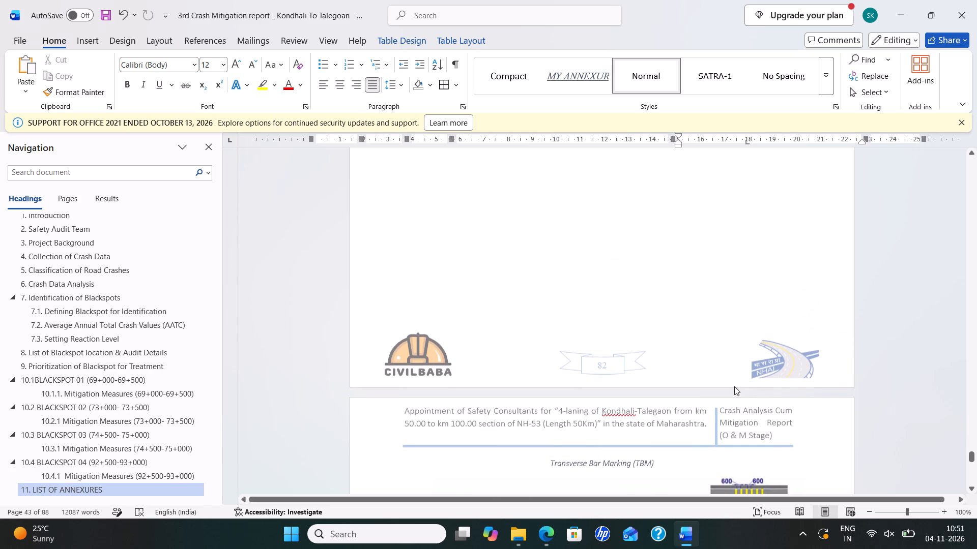
pyautogui.scroll(2, 734, 386)
pyautogui.scroll(-1, 734, 386)
pyautogui.scroll(20, 734, 386)
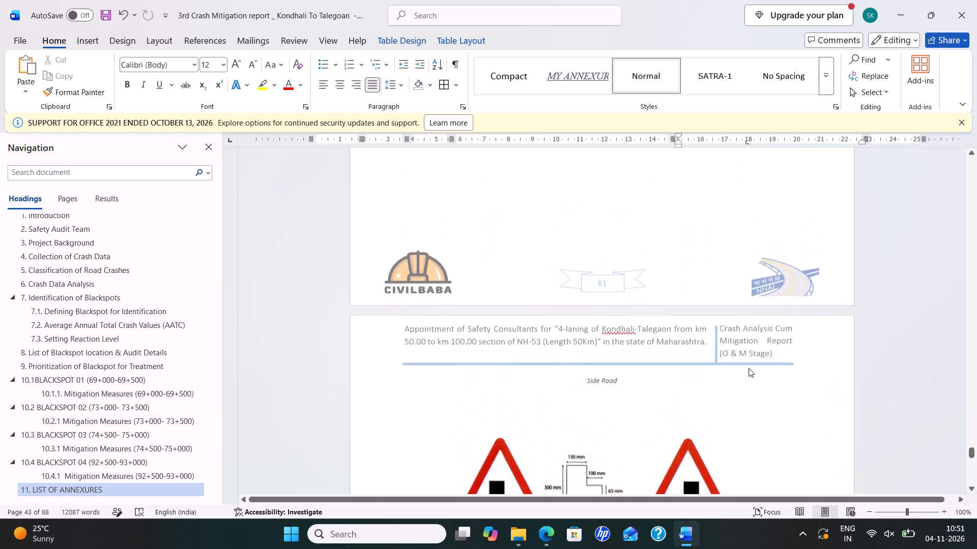
pyautogui.scroll(17, 749, 368)
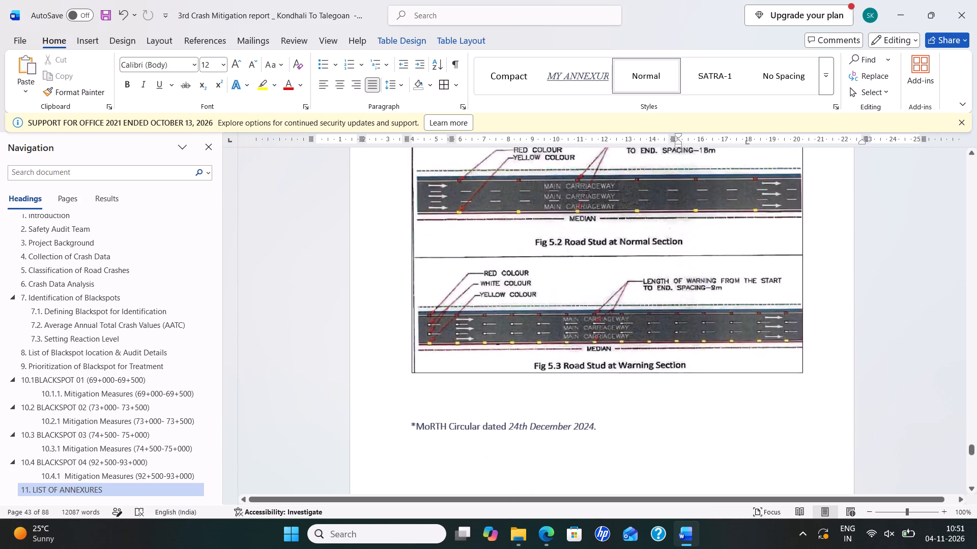
pyautogui.scroll(7, 749, 368)
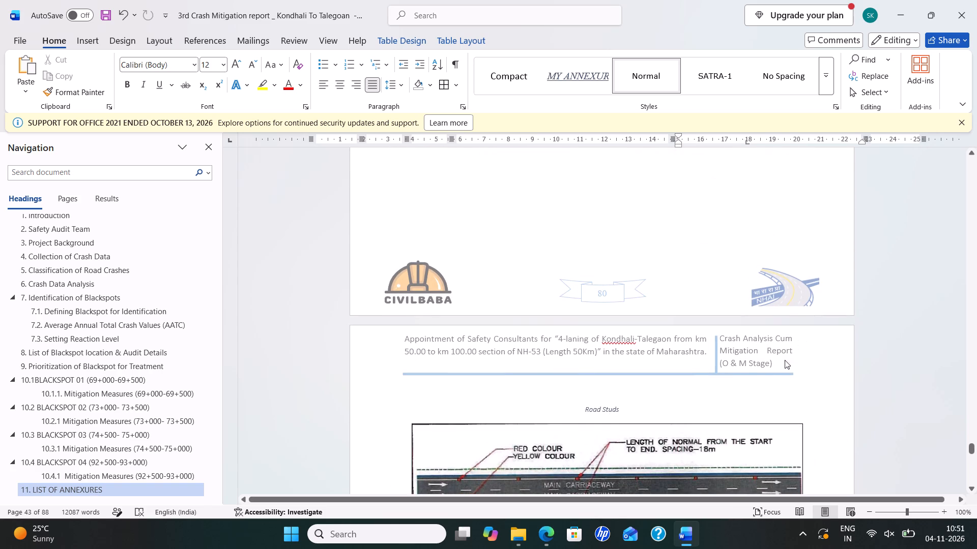
pyautogui.scroll(4, 797, 368)
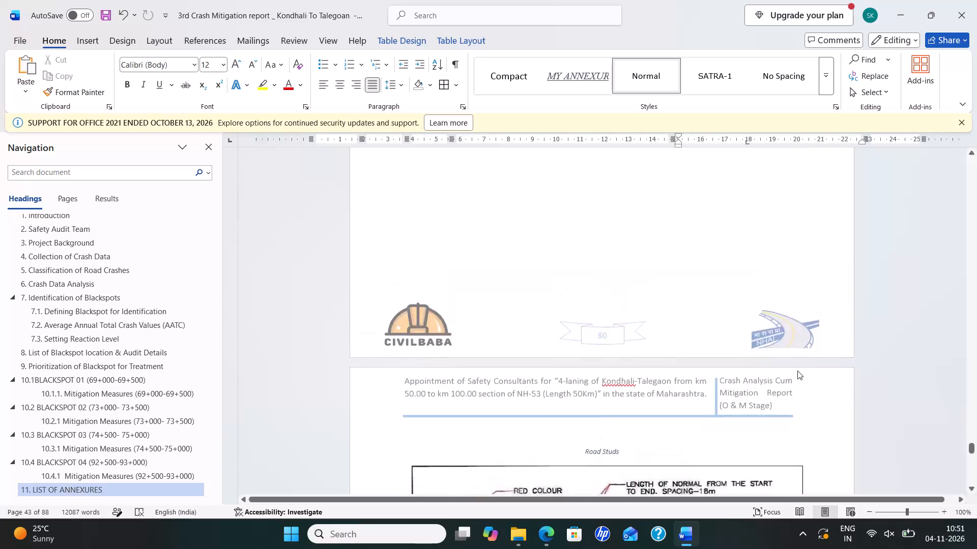
pyautogui.scroll(16, 797, 371)
pyautogui.scroll(8, 803, 354)
pyautogui.scroll(-4, 801, 359)
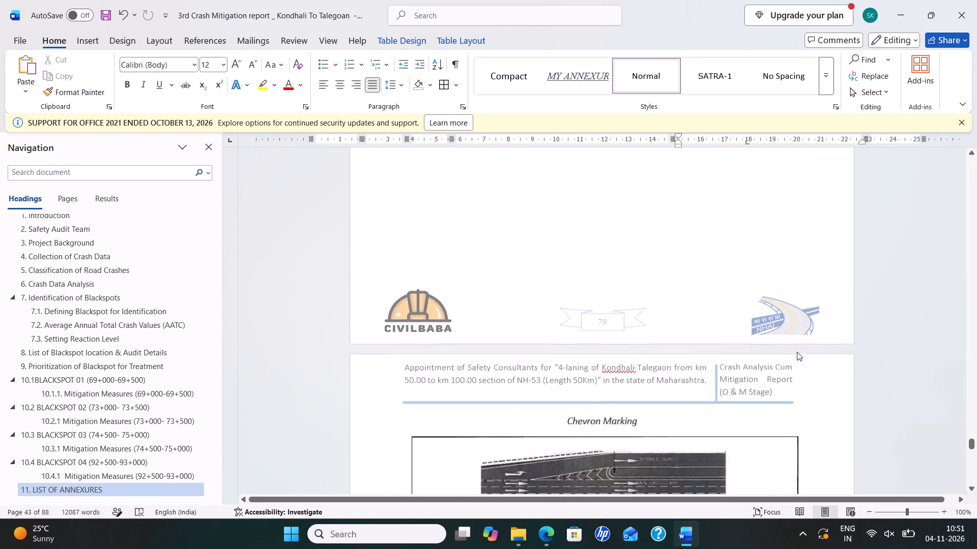
pyautogui.scroll(17, 786, 363)
pyautogui.scroll(4, 777, 345)
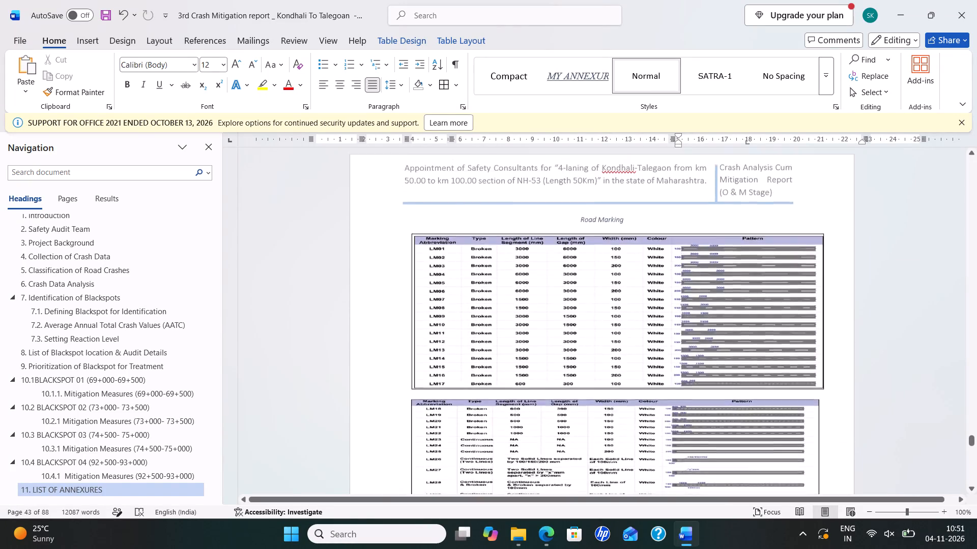
pyautogui.scroll(18, 777, 345)
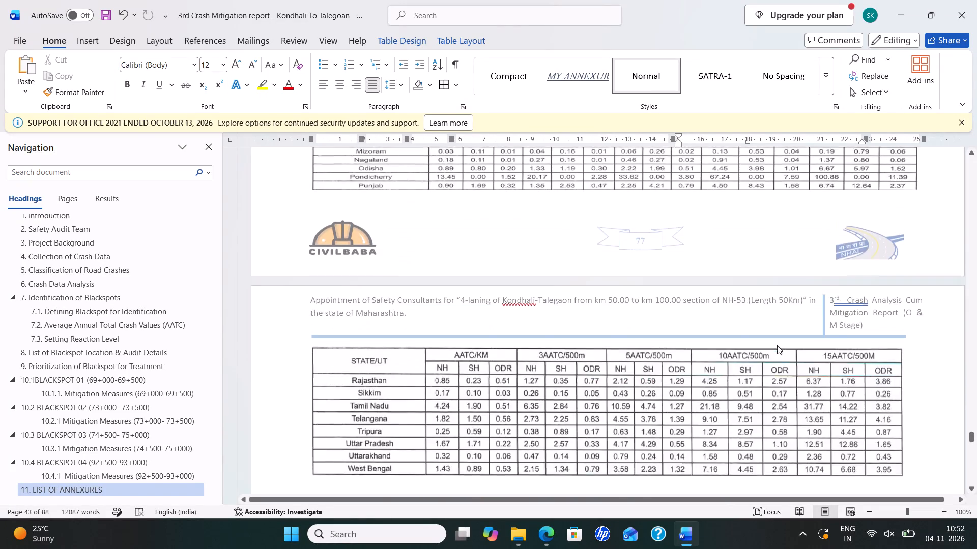
# Resolve the flagged "rd Crash" in the Section 13 page header using the suggested correction.
pyautogui.scroll(6, 777, 345)
pyautogui.scroll(-5, 777, 345)
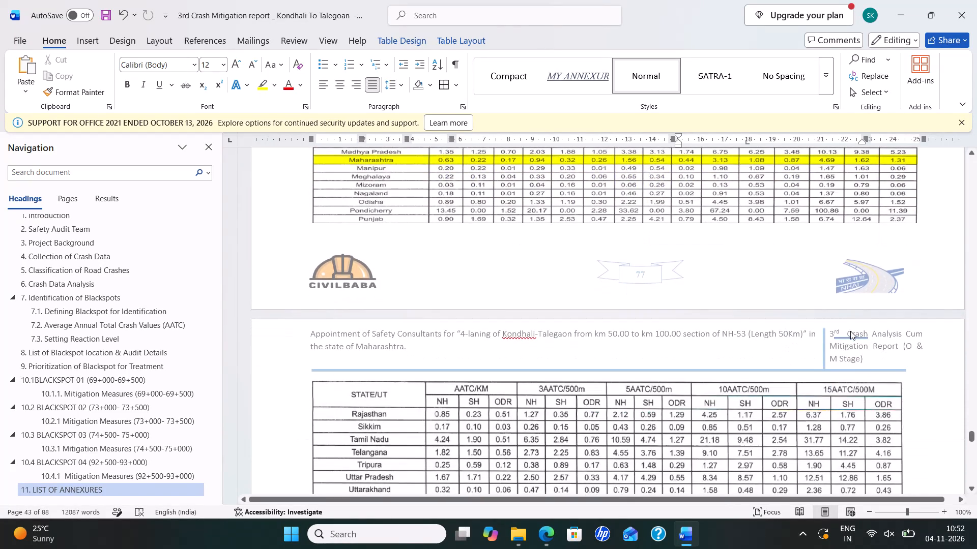
pyautogui.click(838, 331)
pyautogui.click(842, 336)
pyautogui.doubleClick(847, 332)
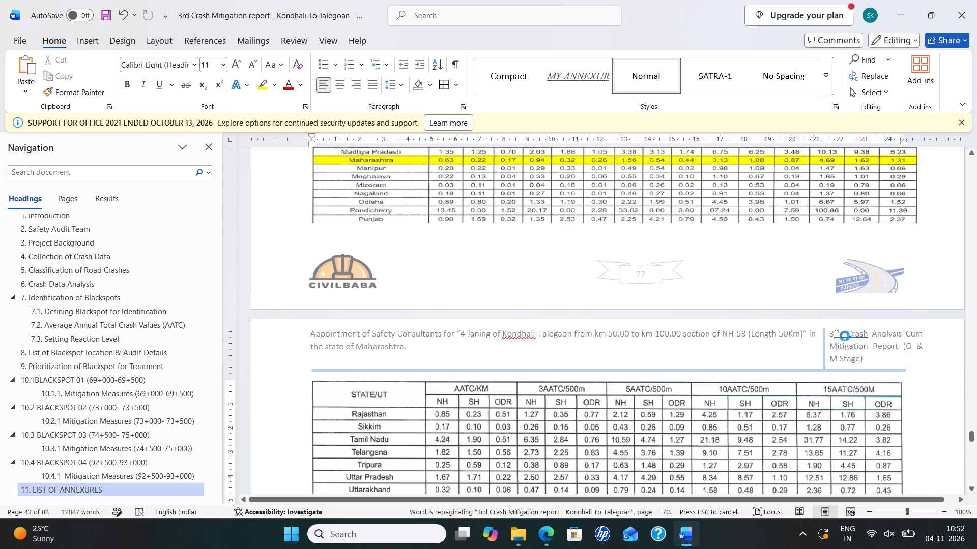
pyautogui.click(849, 337)
pyautogui.rightClick(849, 337)
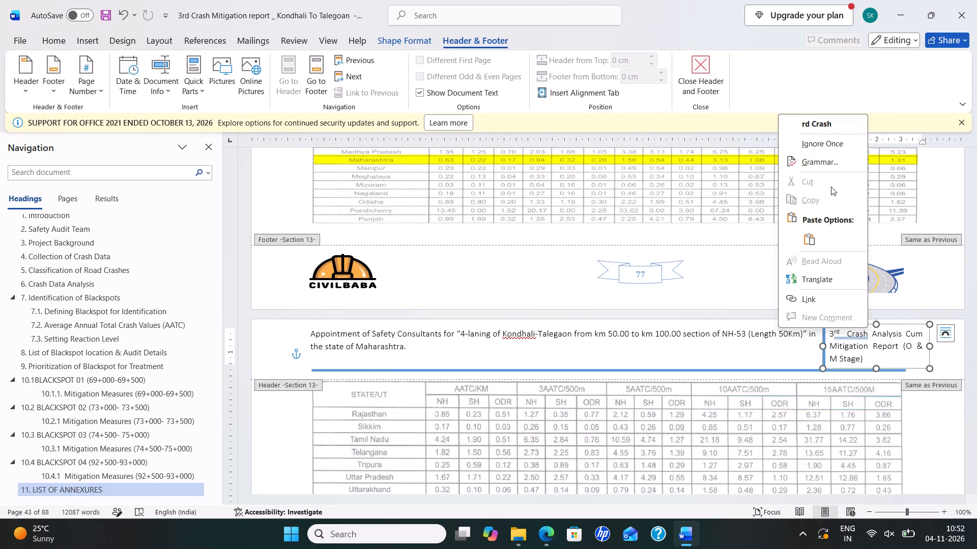
pyautogui.click(824, 117)
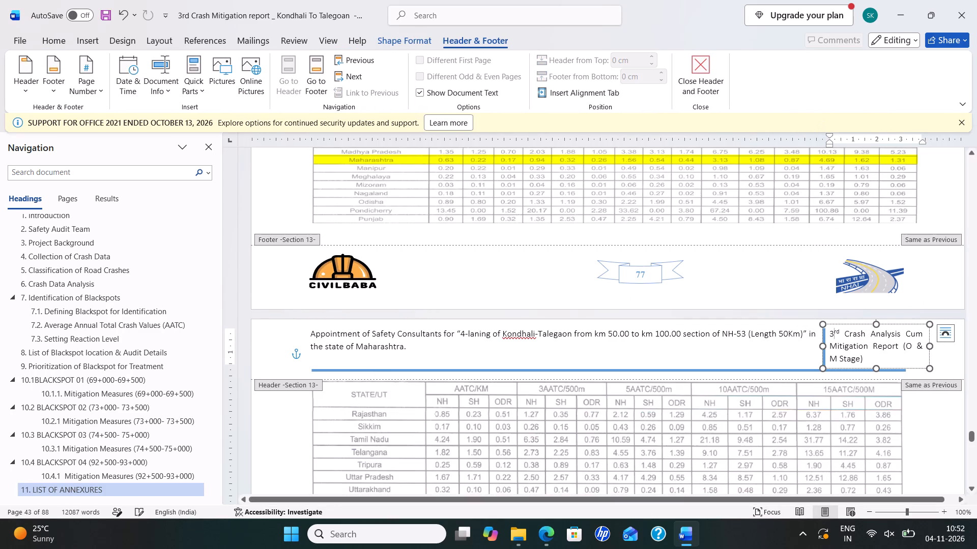
# Insert "3rd" before "Crash Analysis Cum Mitigation Report" in the Section 14 page header.
pyautogui.scroll(-20, 792, 384)
pyautogui.scroll(-2, 792, 384)
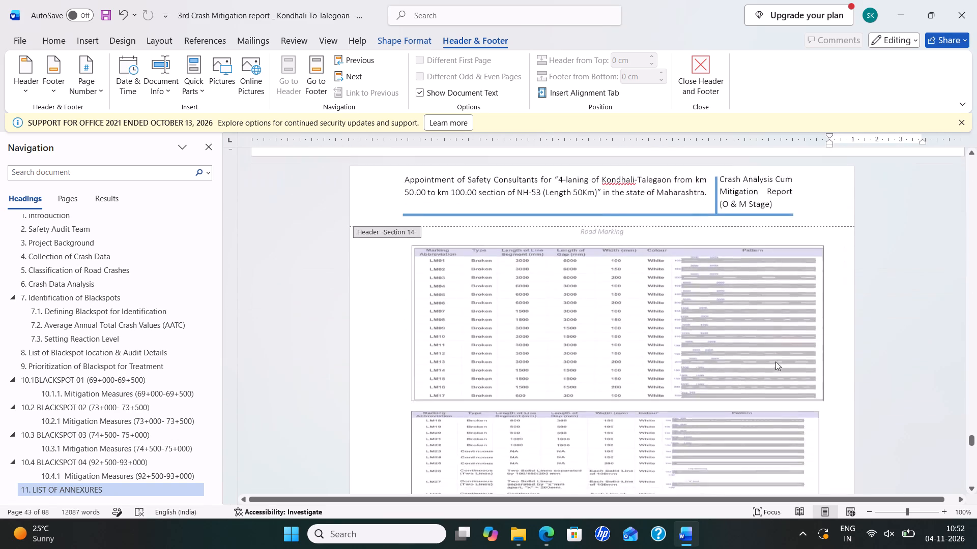
pyautogui.scroll(-3, 775, 361)
pyautogui.scroll(7, 777, 360)
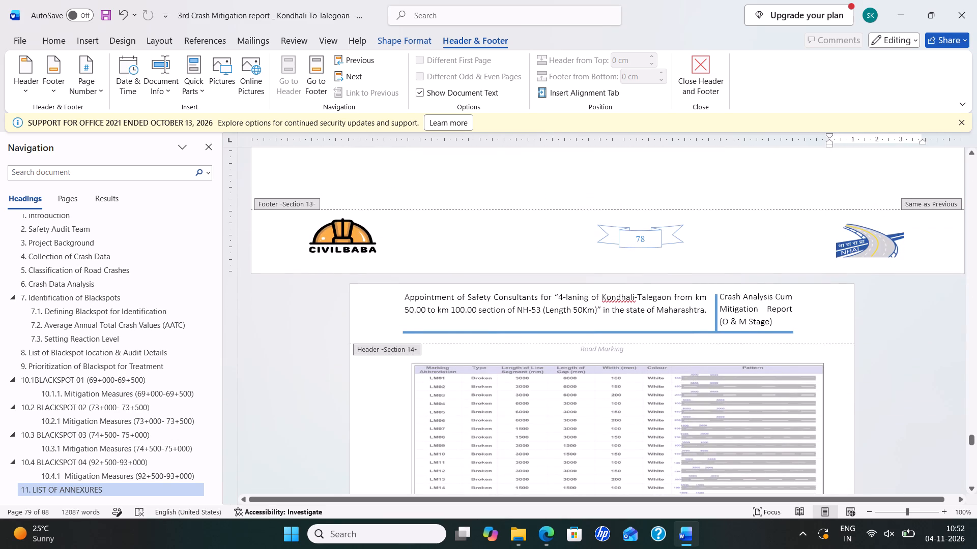
pyautogui.click(721, 293)
pyautogui.press('3')
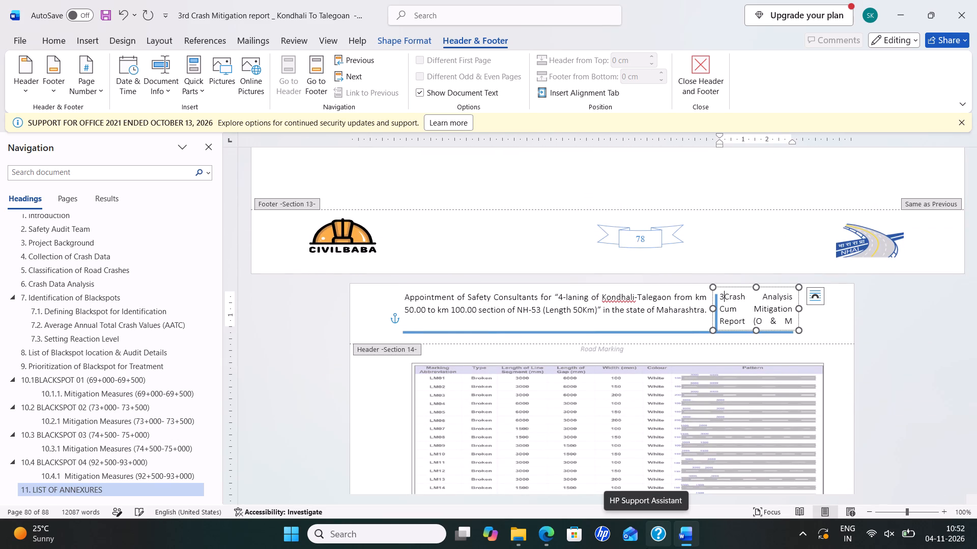
pyautogui.write('rd')
pyautogui.press('space')
# Review the Section 14 annexure pages and their headers from road marking through to the closing road stud warrants, and leave header editing.
pyautogui.scroll(-20, 573, 409)
pyautogui.scroll(-1, 573, 409)
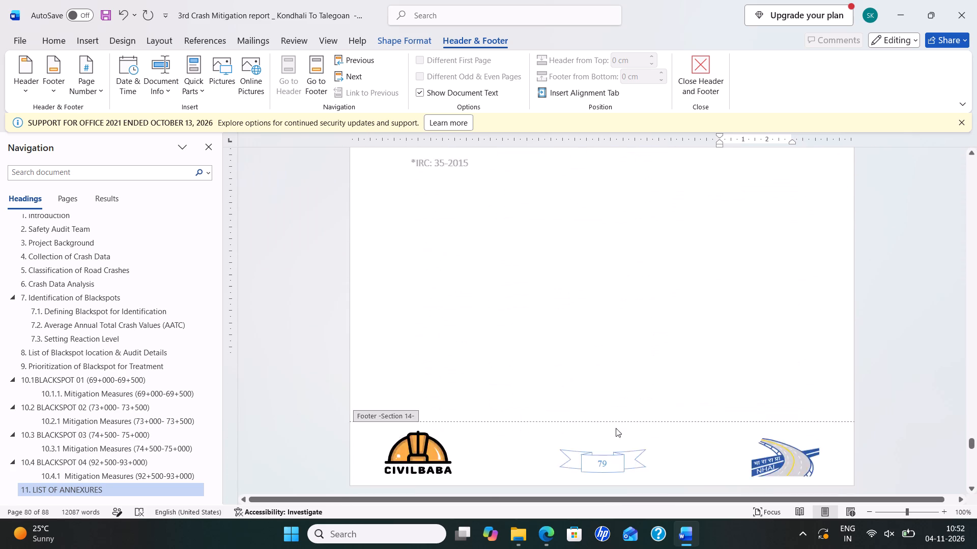
pyautogui.scroll(-9, 616, 428)
pyautogui.scroll(-1, 695, 454)
pyautogui.scroll(1, 697, 456)
pyautogui.scroll(-1, 698, 456)
pyautogui.scroll(1, 701, 457)
pyautogui.scroll(-20, 706, 457)
pyautogui.scroll(-3, 706, 457)
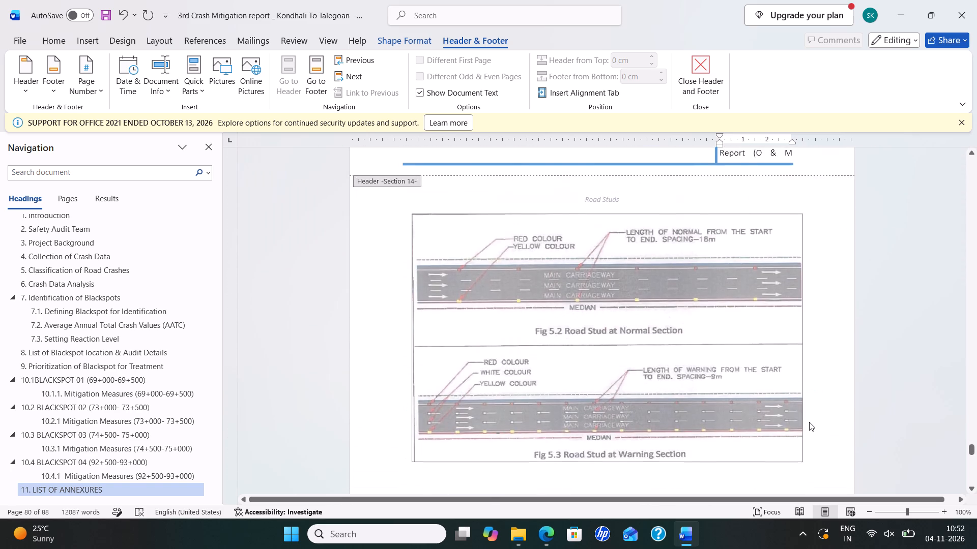
pyautogui.scroll(-15, 809, 422)
pyautogui.scroll(-9, 810, 440)
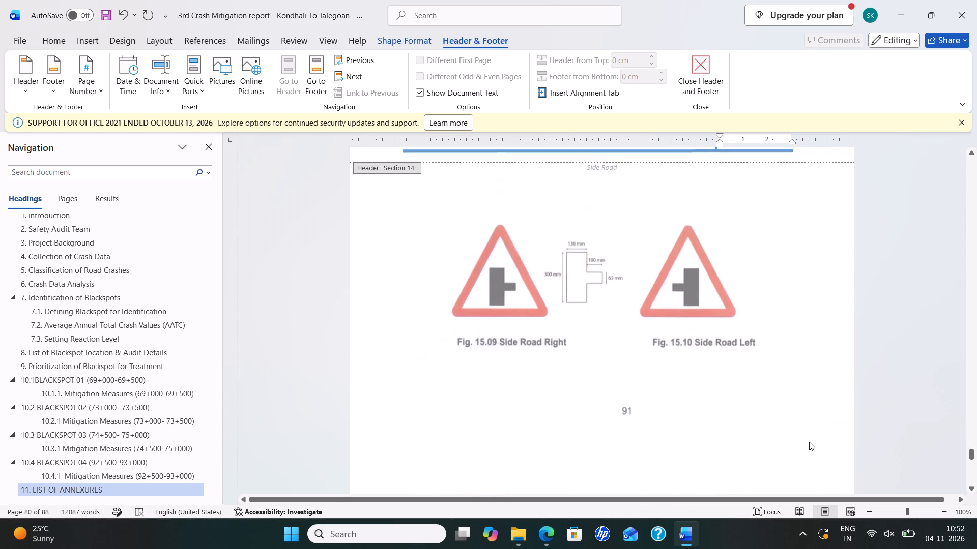
pyautogui.scroll(-4, 809, 442)
pyautogui.scroll(1, 813, 435)
pyautogui.scroll(-7, 817, 429)
pyautogui.scroll(-7, 876, 375)
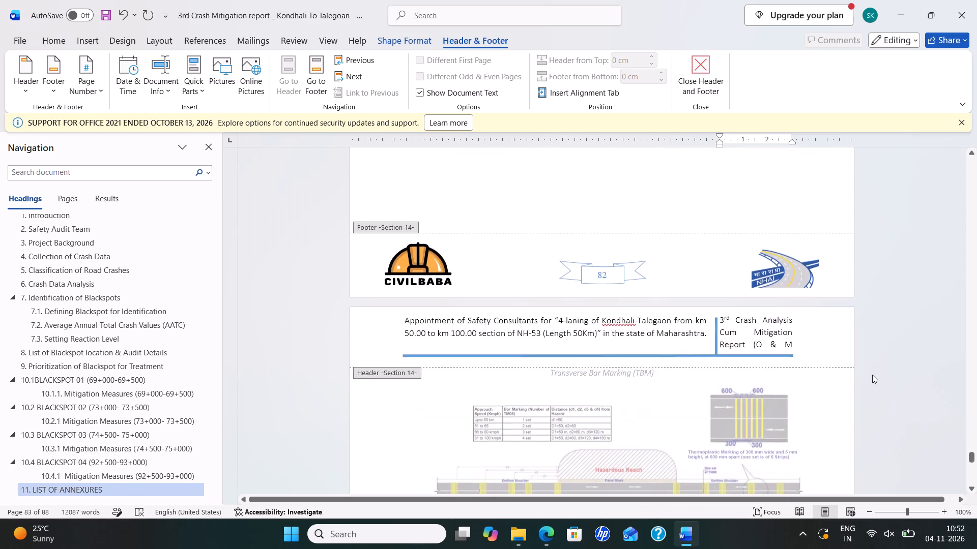
pyautogui.scroll(-13, 871, 375)
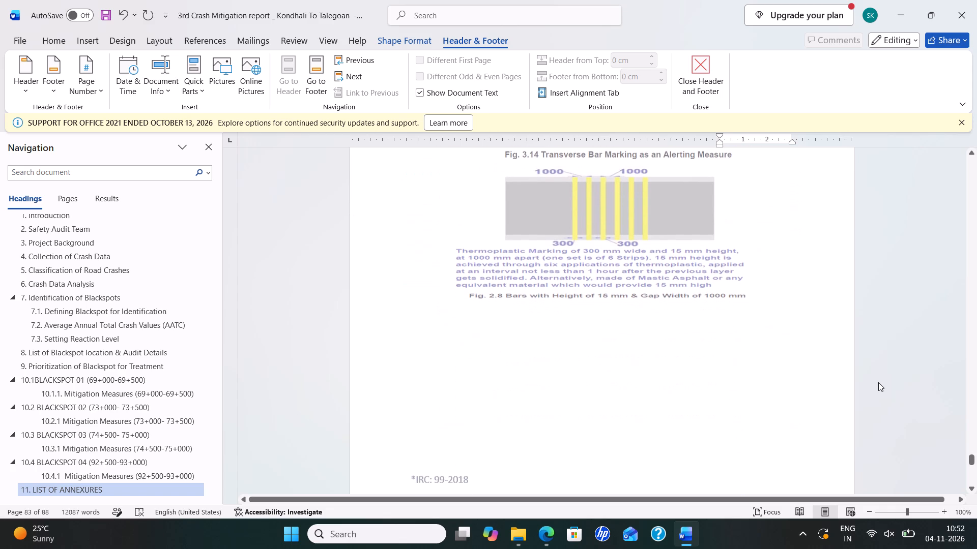
pyautogui.scroll(-10, 878, 382)
pyautogui.scroll(-13, 878, 382)
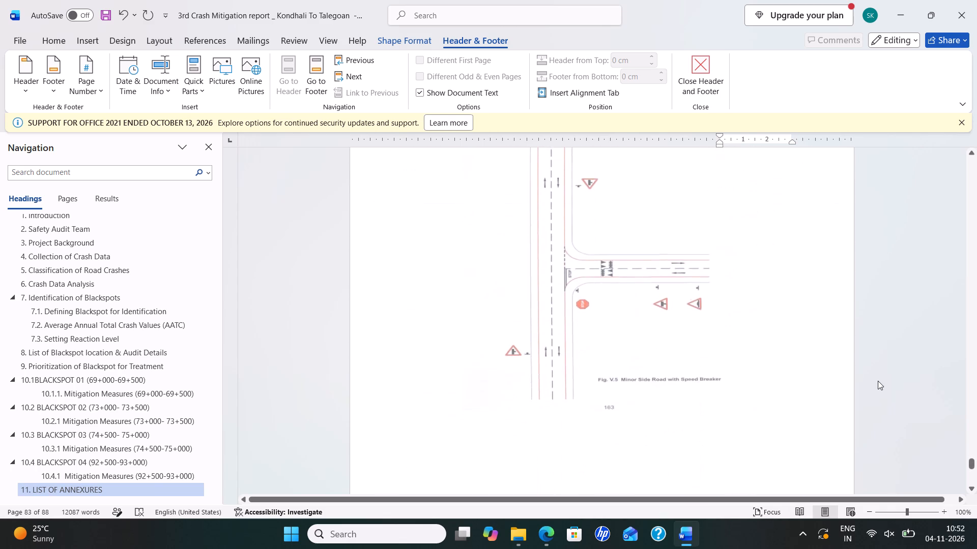
pyautogui.scroll(-10, 878, 381)
pyautogui.scroll(1, 879, 374)
pyautogui.scroll(-18, 879, 374)
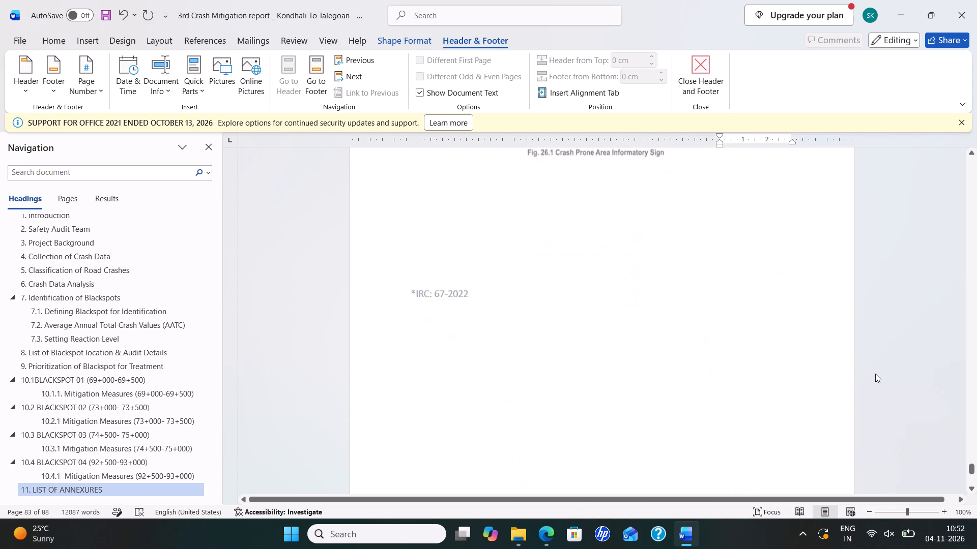
pyautogui.scroll(-15, 875, 374)
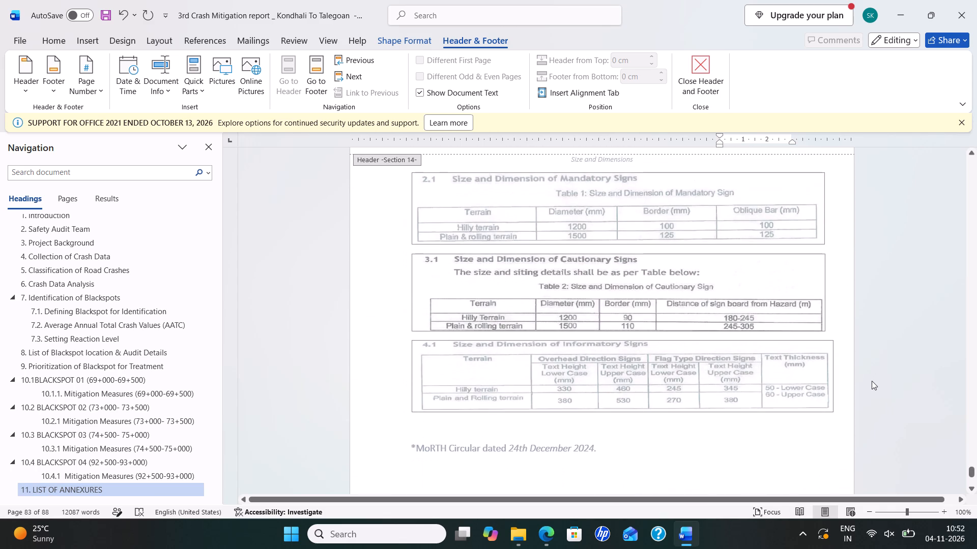
pyautogui.scroll(-17, 872, 381)
pyautogui.scroll(2, 870, 381)
pyautogui.scroll(-7, 870, 381)
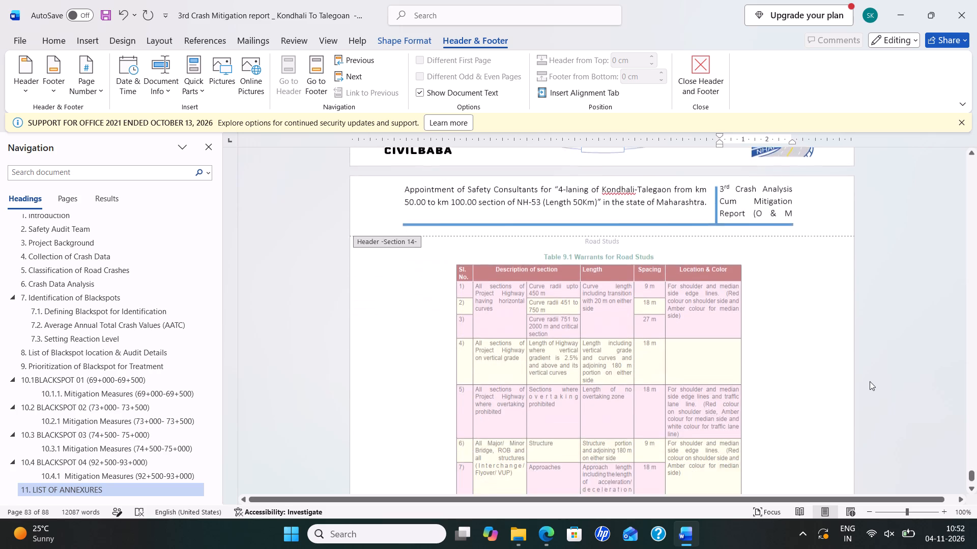
pyautogui.scroll(-10, 870, 381)
pyautogui.scroll(-14, 865, 383)
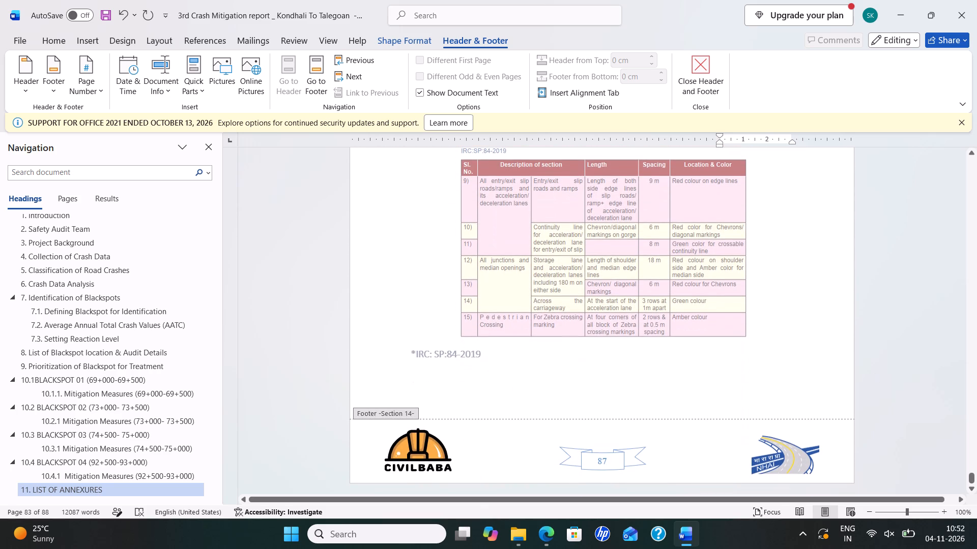
pyautogui.doubleClick(719, 371)
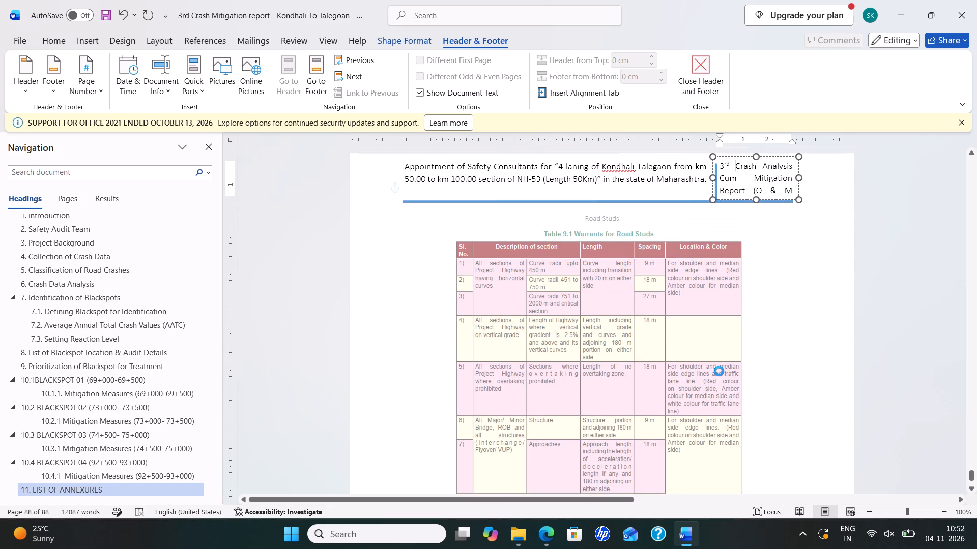
pyautogui.doubleClick(766, 343)
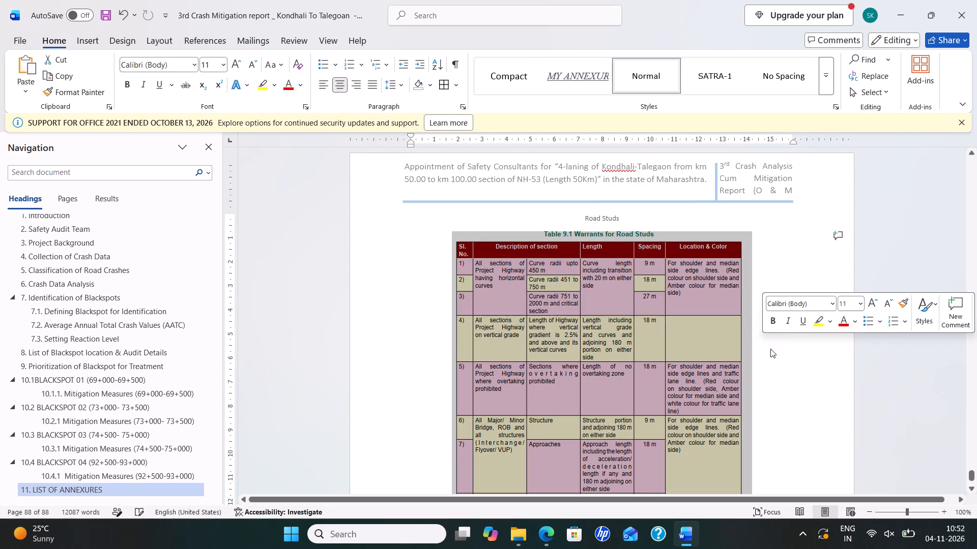
pyautogui.click(786, 385)
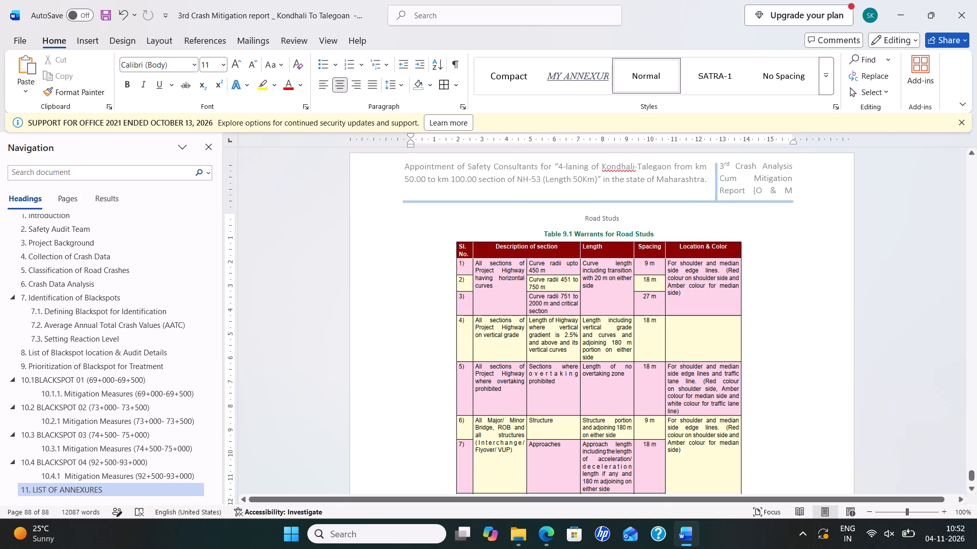
# Italicize the "Road Studs" caption above Table 9.1 Warrants for Road Studs.
pyautogui.moveTo(585, 216); pyautogui.dragTo(627, 222)
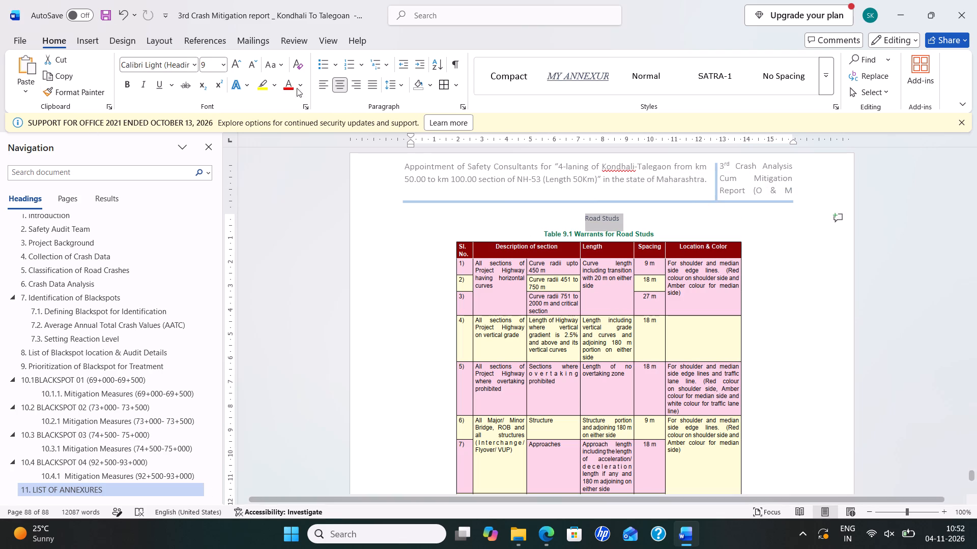
pyautogui.click(143, 88)
pyautogui.click(600, 202)
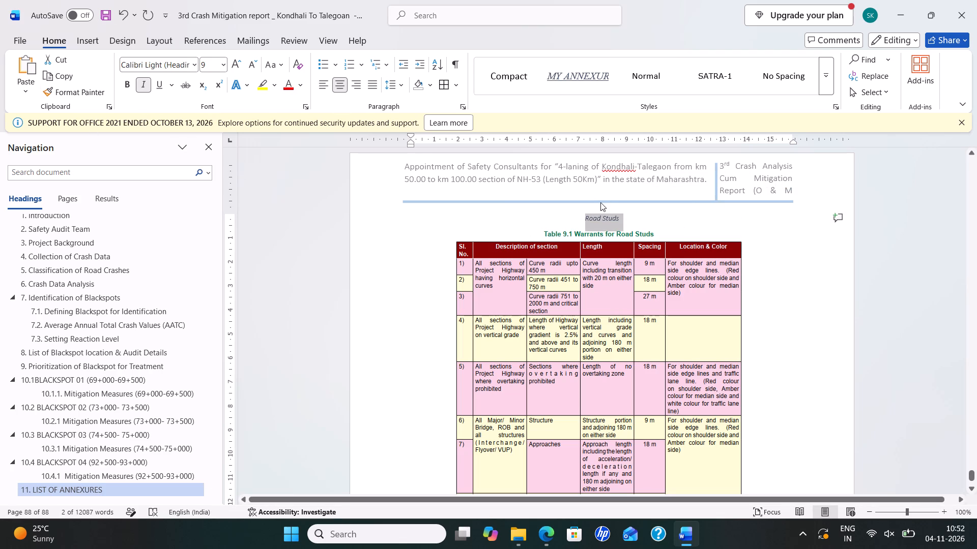
pyautogui.click(582, 206)
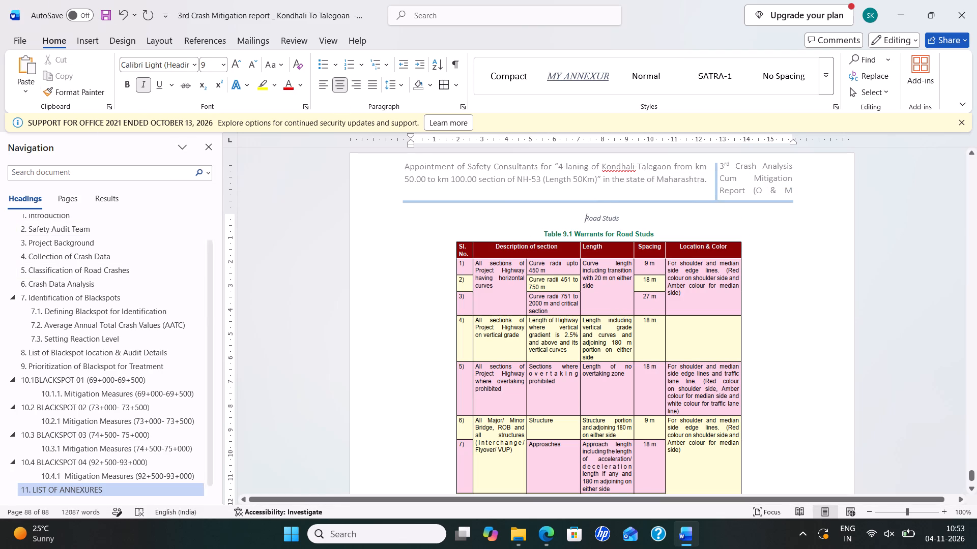
# Make all entries in the Table of Contents bold, from Introduction to LIST OF ANNEXURES.
pyautogui.moveTo(969, 473); pyautogui.dragTo(959, 303)
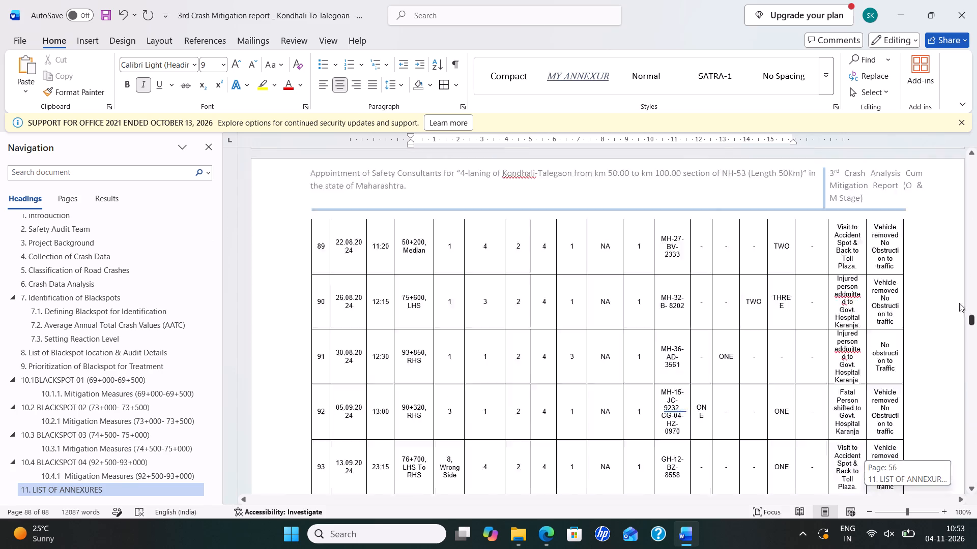
pyautogui.moveTo(959, 303); pyautogui.dragTo(954, 145)
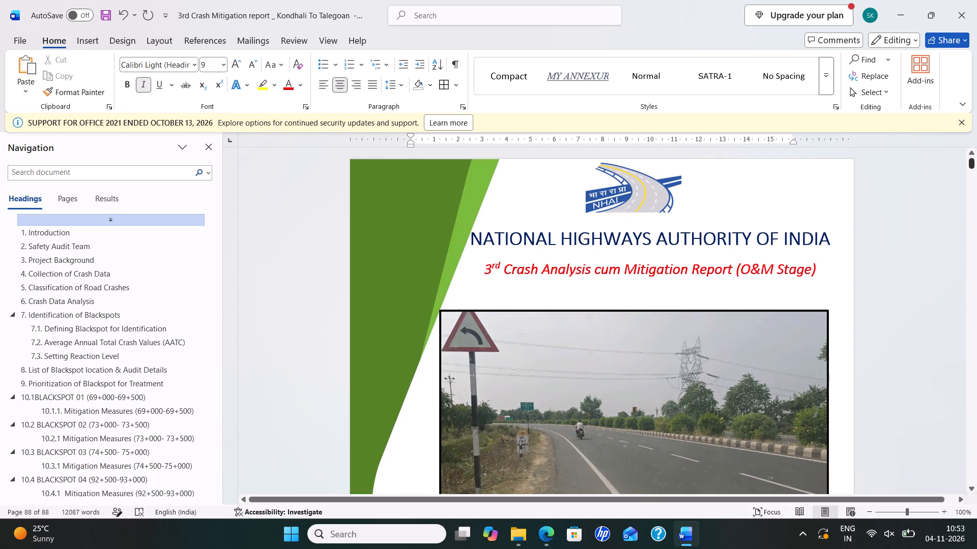
pyautogui.scroll(-18, 707, 335)
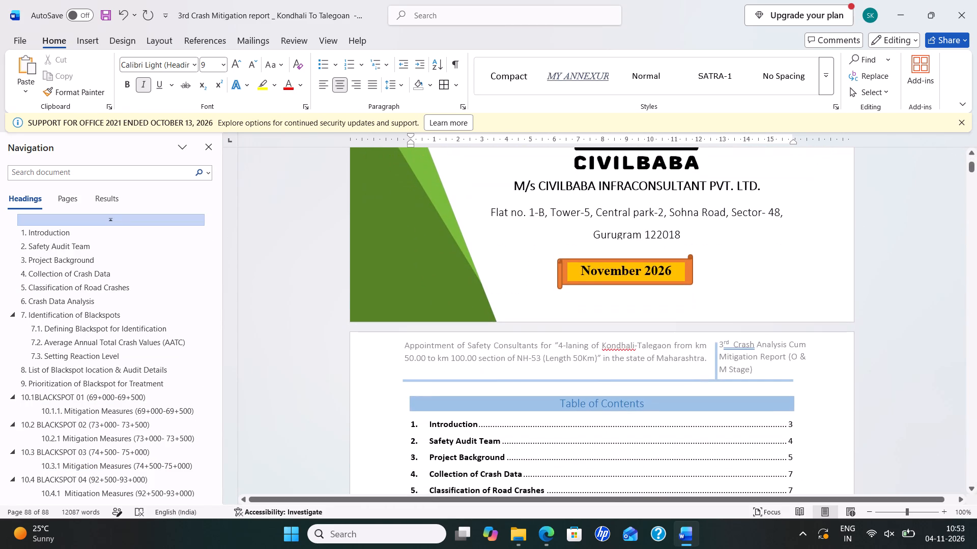
pyautogui.scroll(-7, 564, 351)
pyautogui.scroll(-4, 503, 362)
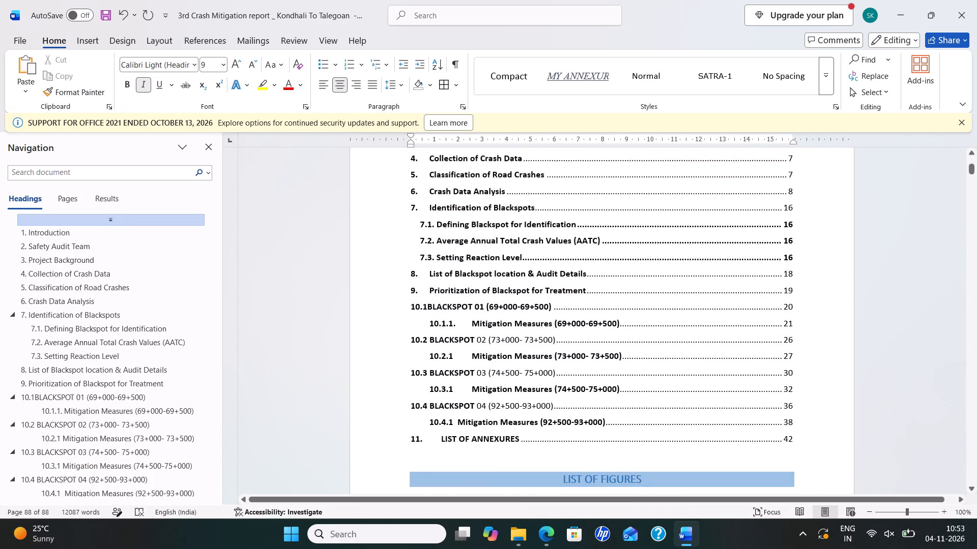
pyautogui.scroll(4, 467, 320)
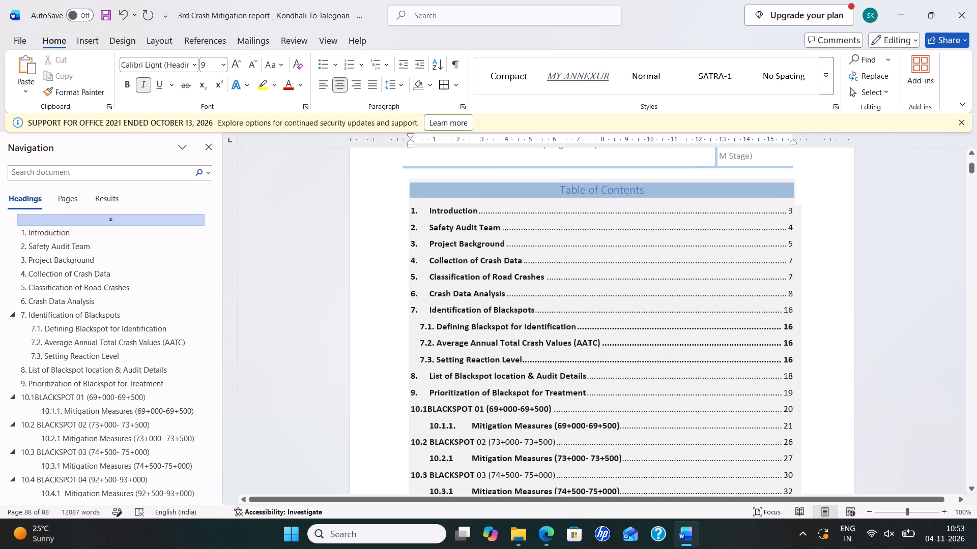
pyautogui.moveTo(422, 211); pyautogui.dragTo(469, 500)
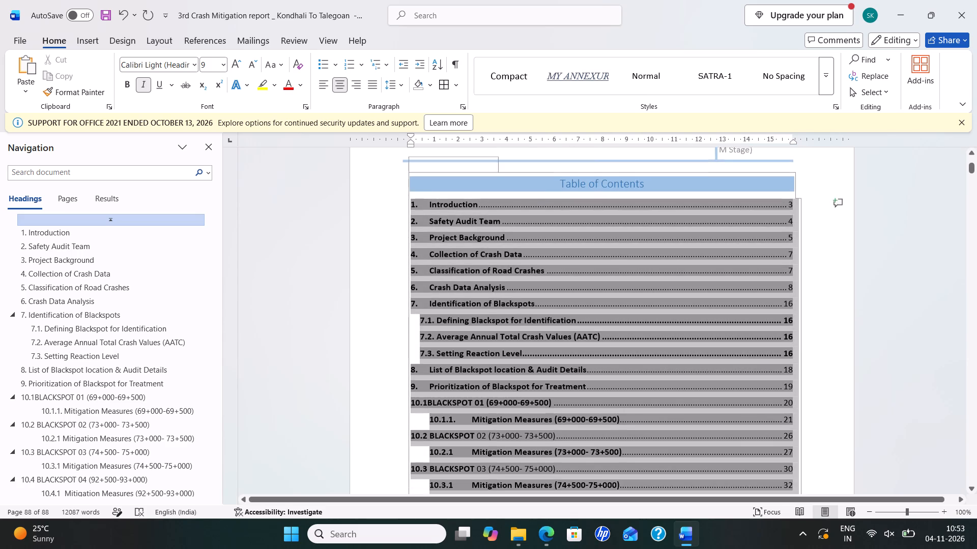
pyautogui.moveTo(469, 500); pyautogui.dragTo(509, 376)
pyautogui.click(511, 347)
pyautogui.click(516, 353)
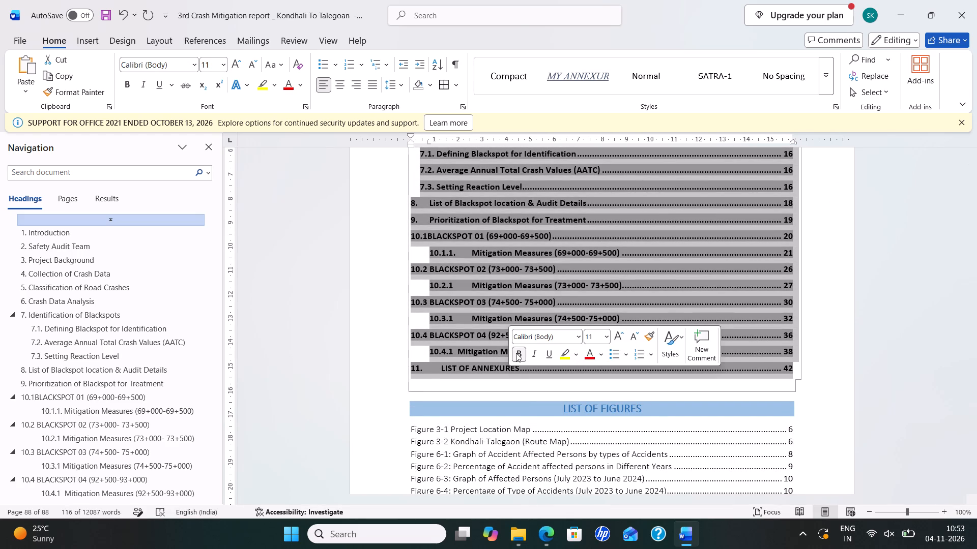
pyautogui.click(516, 353)
pyautogui.click(521, 383)
# Review the lists of figures and tables and the report sections from Introduction through Classification of Road Crashes.
pyautogui.scroll(-20, 555, 368)
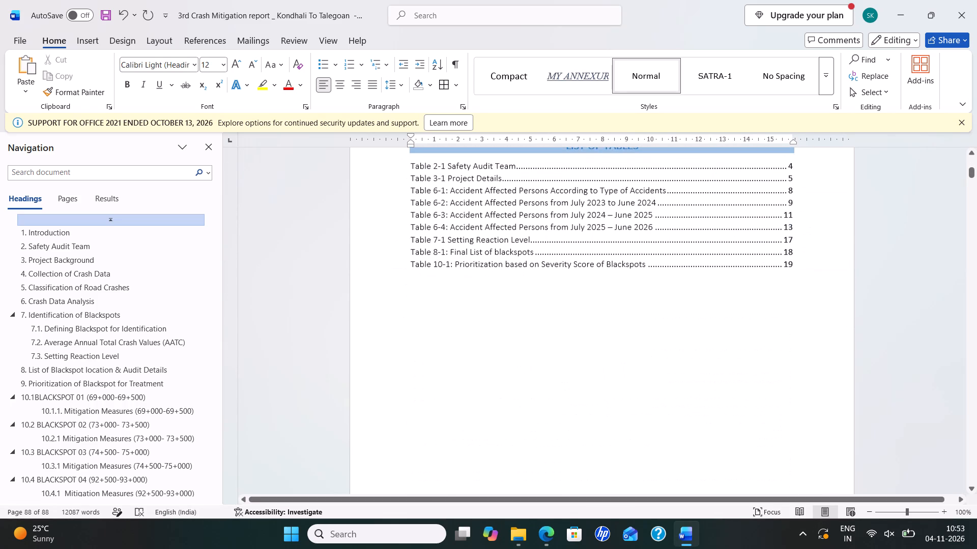
pyautogui.scroll(-5, 572, 330)
pyautogui.scroll(5, 597, 376)
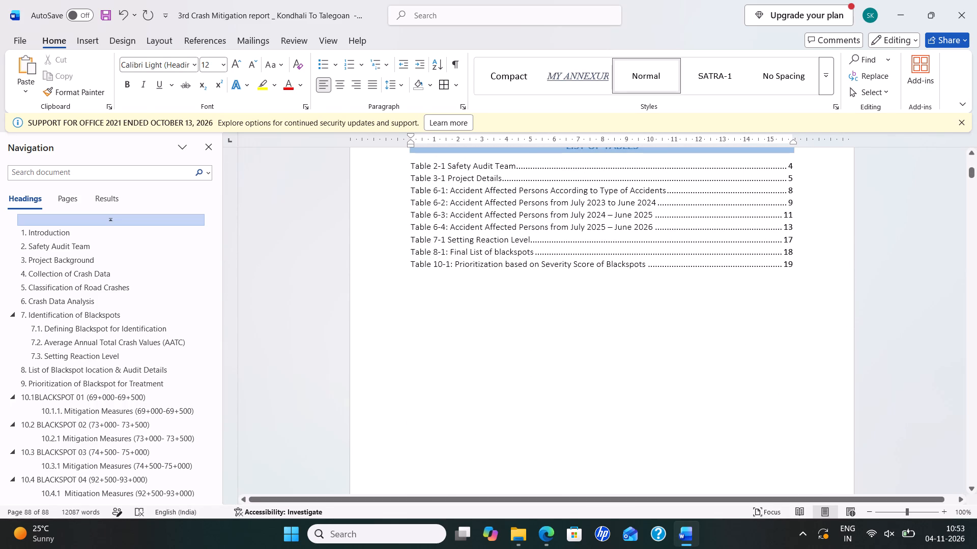
pyautogui.scroll(-11, 600, 249)
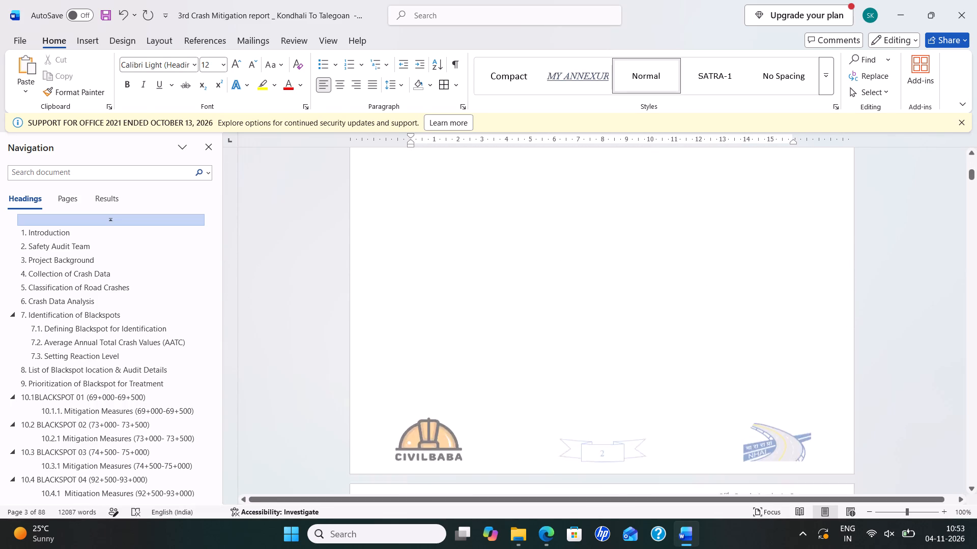
pyautogui.scroll(-17, 608, 266)
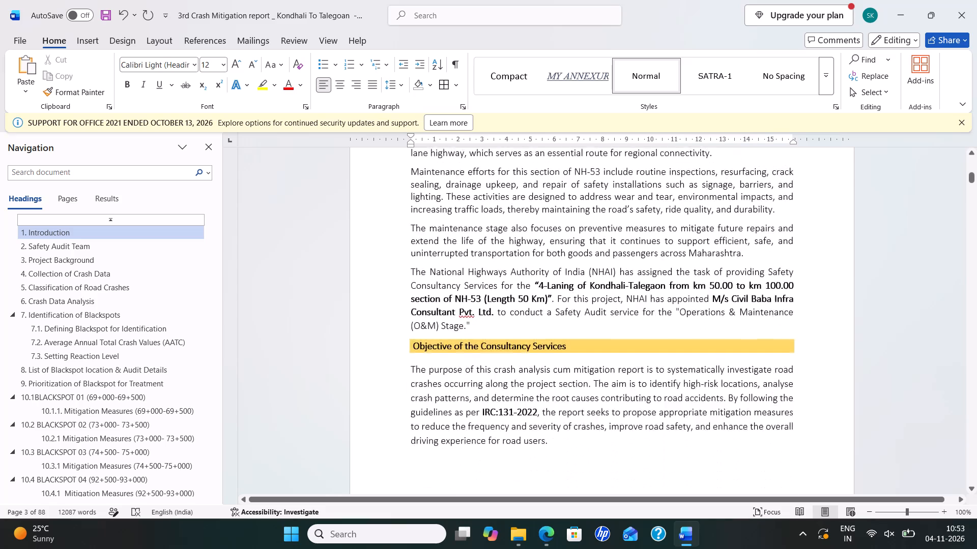
pyautogui.scroll(-5, 602, 314)
pyautogui.scroll(1, 595, 318)
pyautogui.scroll(-19, 595, 318)
pyautogui.scroll(2, 599, 332)
pyautogui.scroll(-11, 600, 332)
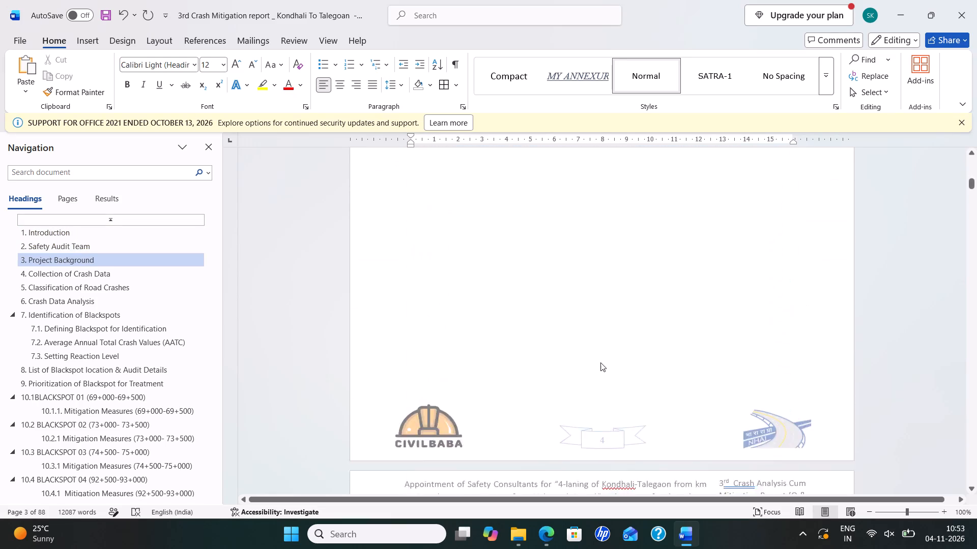
pyautogui.scroll(-8, 600, 362)
pyautogui.scroll(-3, 639, 384)
pyautogui.scroll(1, 639, 384)
pyautogui.scroll(-3, 639, 384)
pyautogui.scroll(1, 639, 384)
pyautogui.scroll(-16, 640, 384)
pyautogui.scroll(-5, 695, 353)
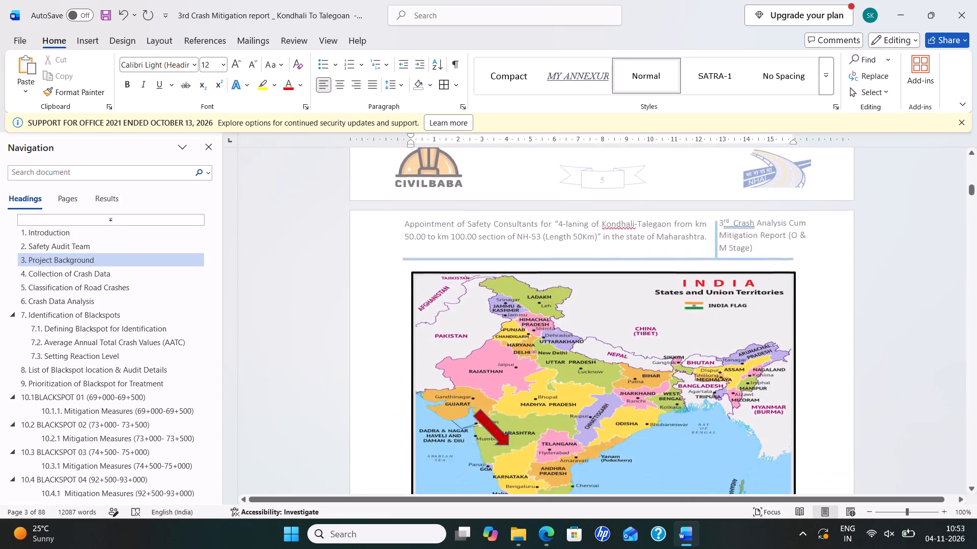
pyautogui.scroll(-12, 697, 354)
pyautogui.scroll(-16, 700, 358)
pyautogui.scroll(-3, 962, 259)
pyautogui.scroll(1, 962, 259)
pyautogui.scroll(-3, 962, 259)
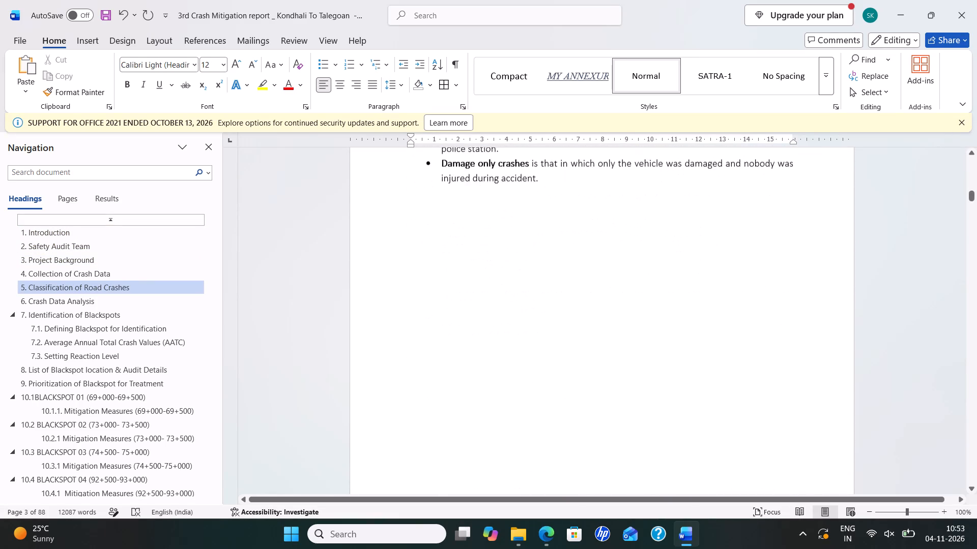
# Examine the tables, charts and captions in Section 6 Crash Data Analysis up to the Figure 6-5 graph.
pyautogui.scroll(-13, 960, 245)
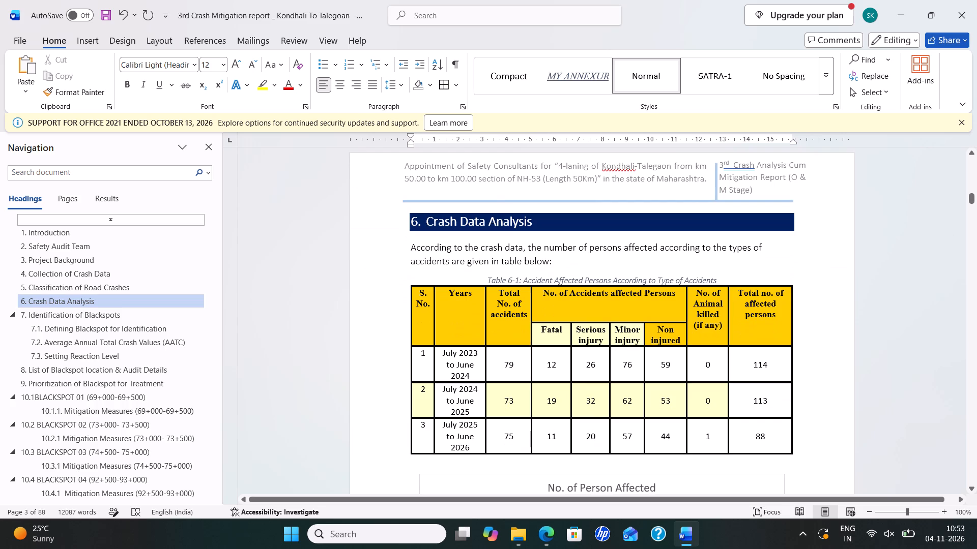
pyautogui.scroll(-11, 641, 264)
pyautogui.scroll(1, 679, 278)
pyautogui.scroll(-7, 679, 278)
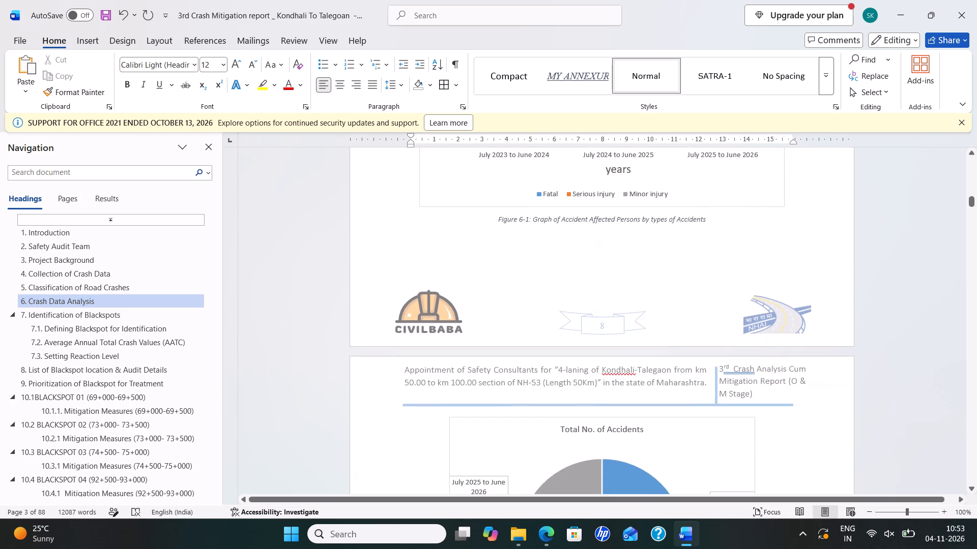
pyautogui.scroll(-4, 679, 312)
pyautogui.scroll(1, 677, 311)
pyautogui.scroll(-18, 677, 311)
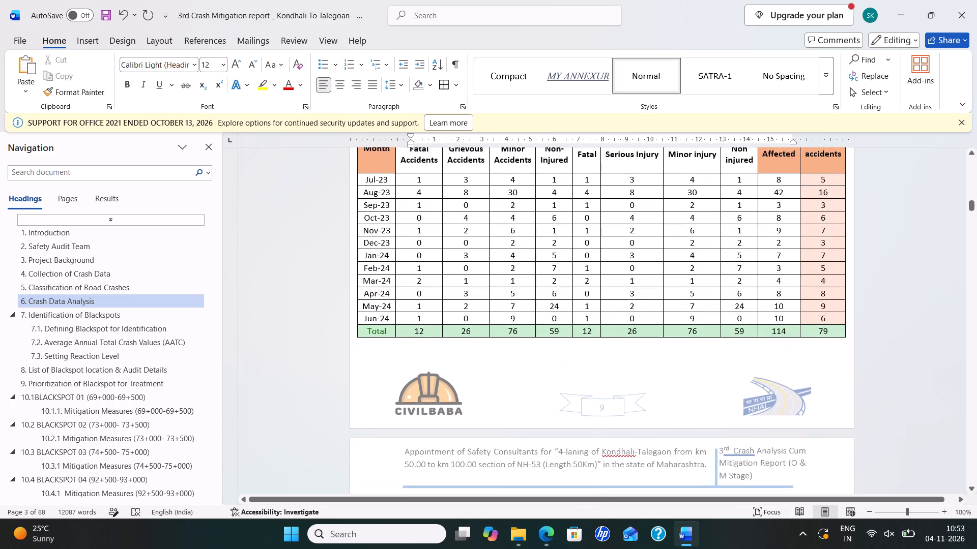
pyautogui.scroll(-11, 675, 310)
pyautogui.scroll(-4, 971, 327)
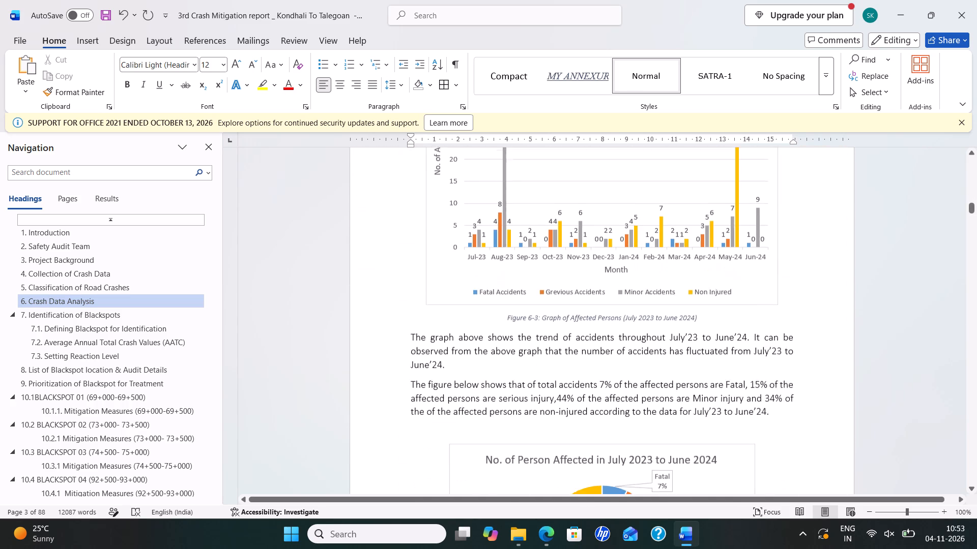
pyautogui.scroll(-16, 974, 249)
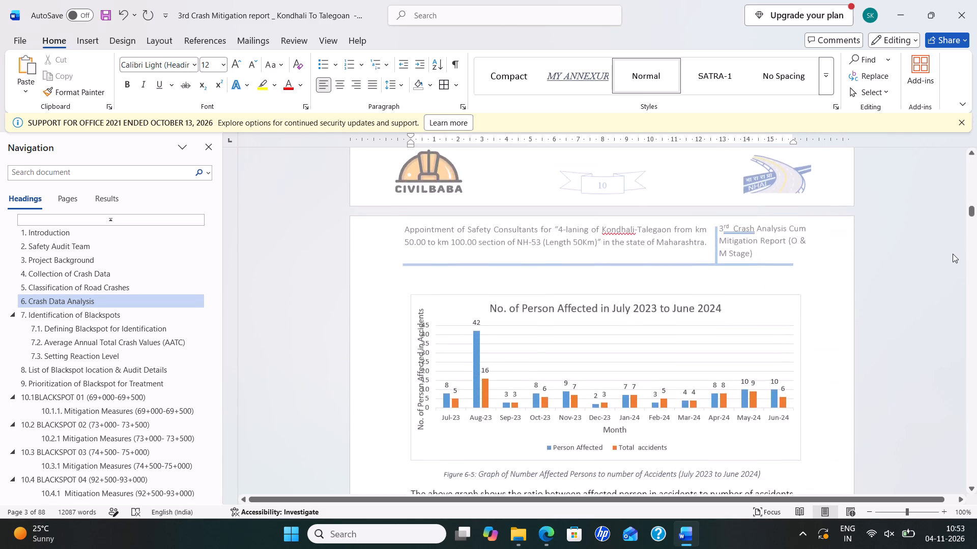
# Set the font size of the Figure 6-5 chart title, "No. of Person Affected in July 2023 to June 2024", to 12.
pyautogui.scroll(2, 953, 254)
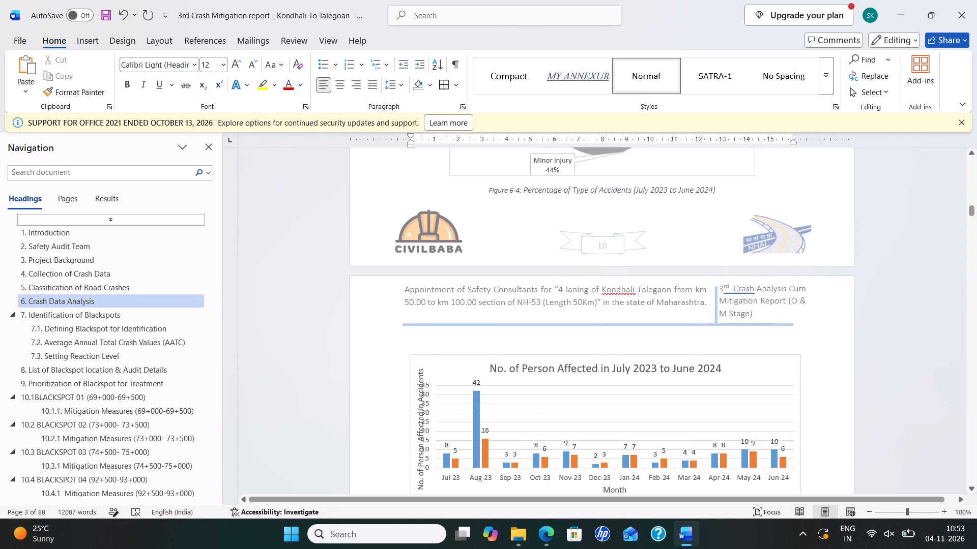
pyautogui.click(496, 371)
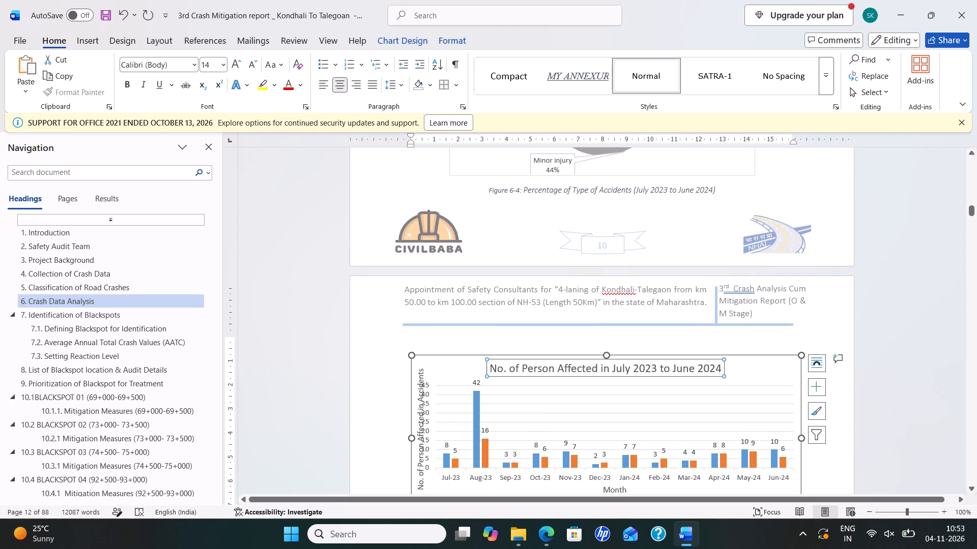
pyautogui.moveTo(491, 367); pyautogui.dragTo(720, 369)
pyautogui.click(778, 334)
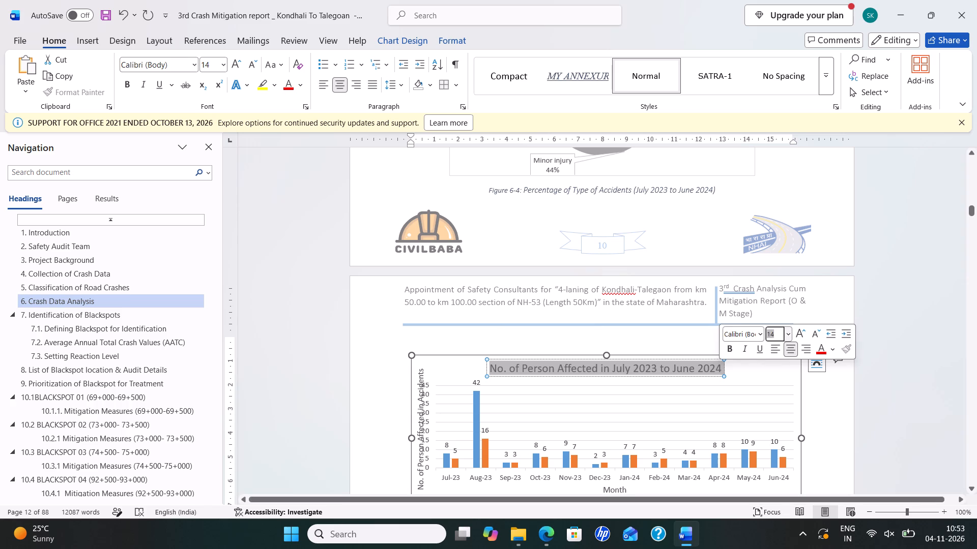
pyautogui.write('12')
pyautogui.press('Return')
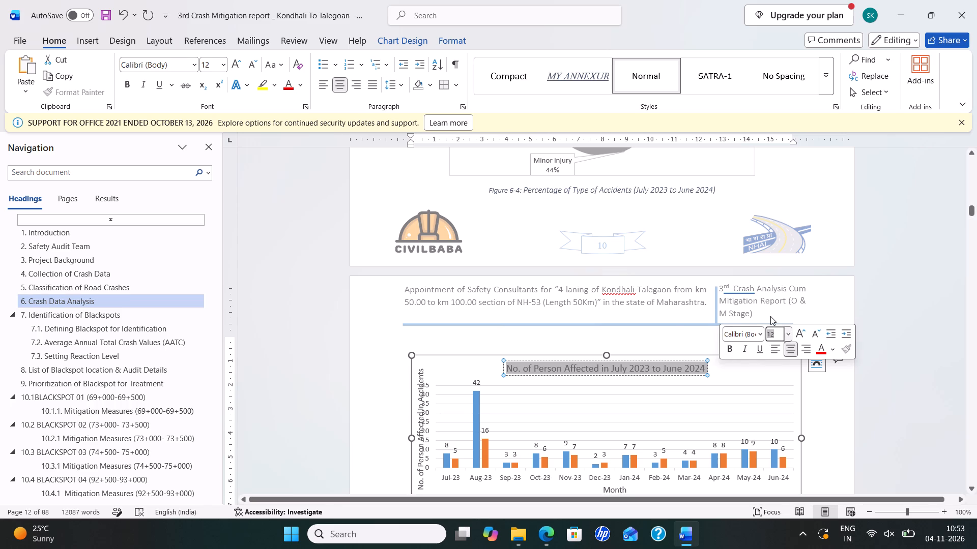
# Remove the extra space flagged between "3rd" and "Crash" in the Section 2 page header and leave header editing.
pyautogui.click(732, 293)
pyautogui.click(730, 287)
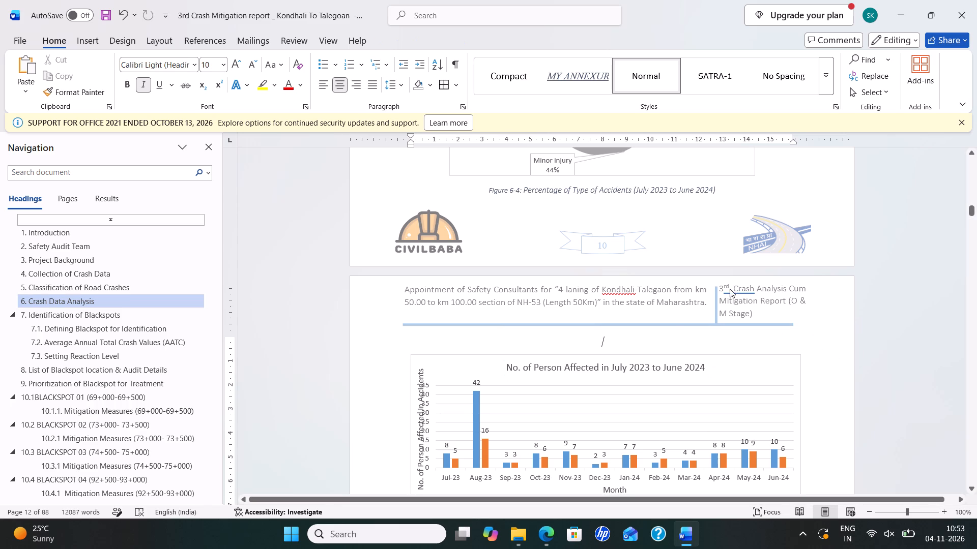
pyautogui.doubleClick(732, 291)
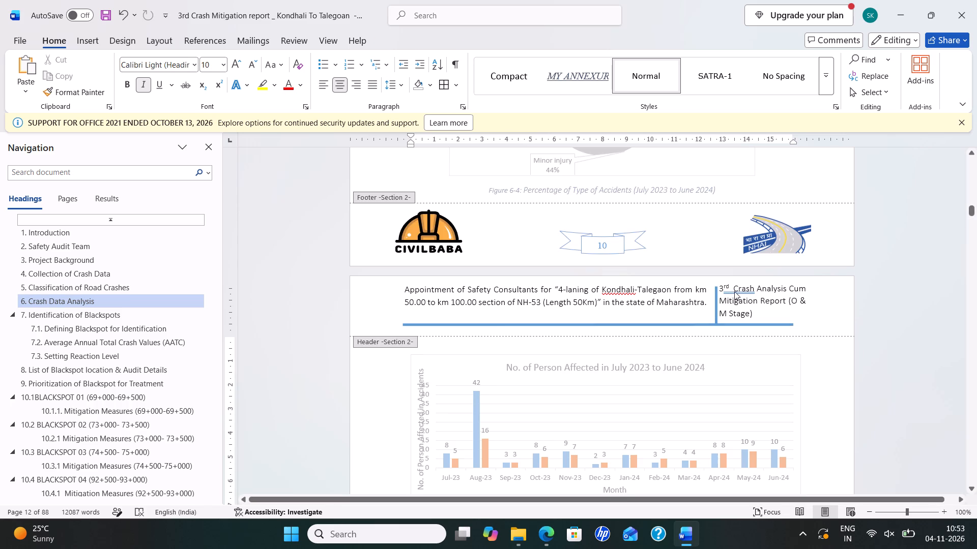
pyautogui.click(734, 291)
pyautogui.doubleClick(728, 288)
pyautogui.click(740, 287)
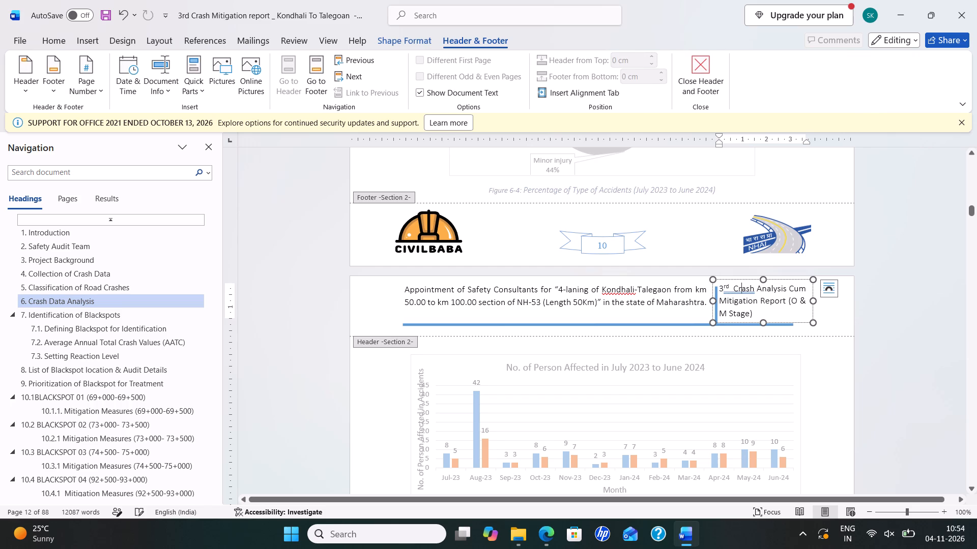
pyautogui.click(733, 287)
pyautogui.rightClick(733, 287)
pyautogui.click(726, 301)
pyautogui.click(604, 347)
pyautogui.click(597, 342)
pyautogui.doubleClick(831, 351)
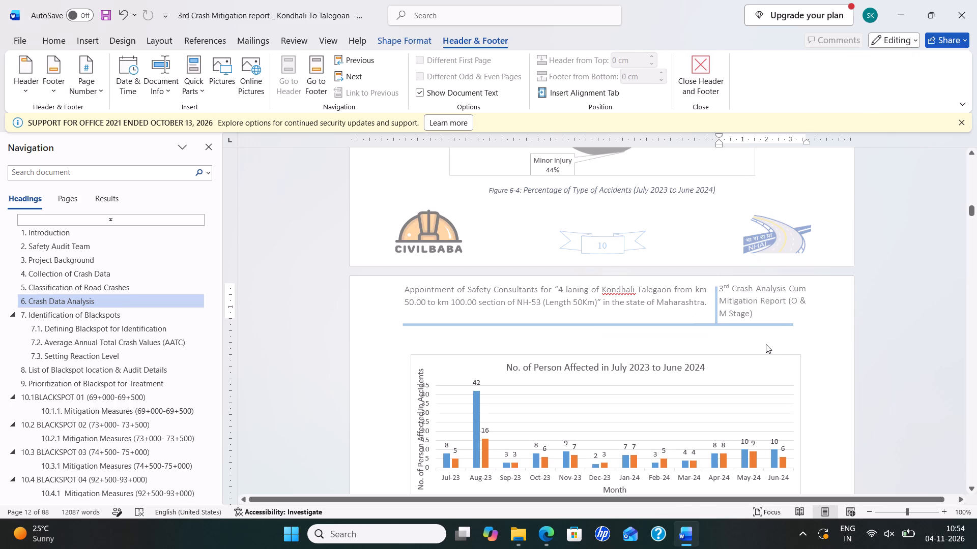
# Delete the stray "/" and its empty line above the Figure 6-5 chart.
pyautogui.click(717, 342)
pyautogui.click(652, 341)
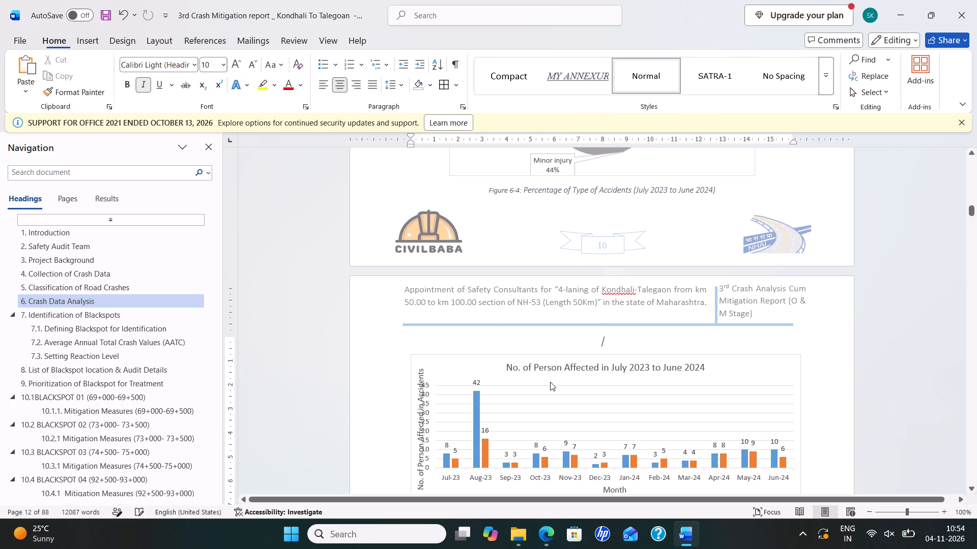
pyautogui.press('BackSpace')
pyautogui.press('BackSpace')
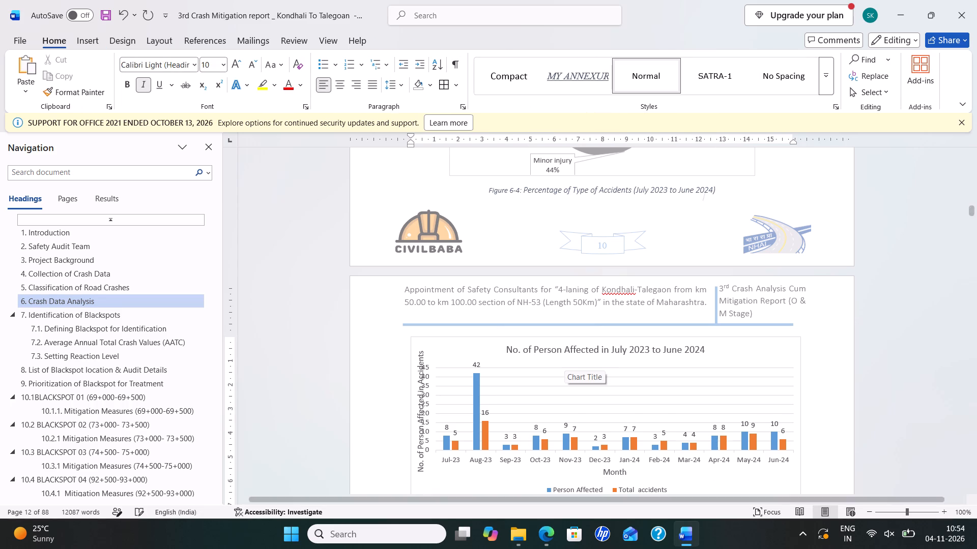
# Delete the blank line between the Note paragraph and the Table 6-3 caption.
pyautogui.scroll(-2, 607, 358)
pyautogui.scroll(1, 601, 379)
pyautogui.scroll(-7, 600, 383)
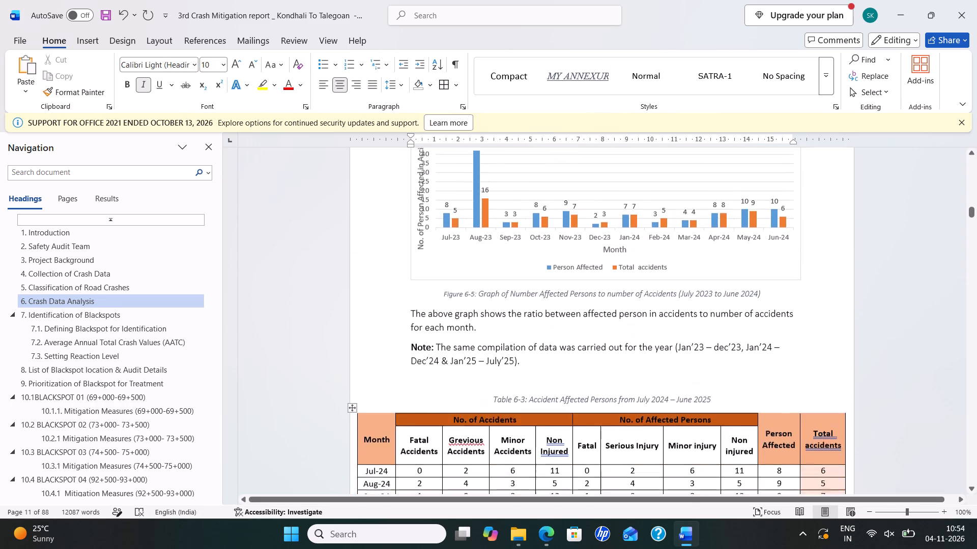
pyautogui.scroll(-3, 590, 399)
pyautogui.click(557, 256)
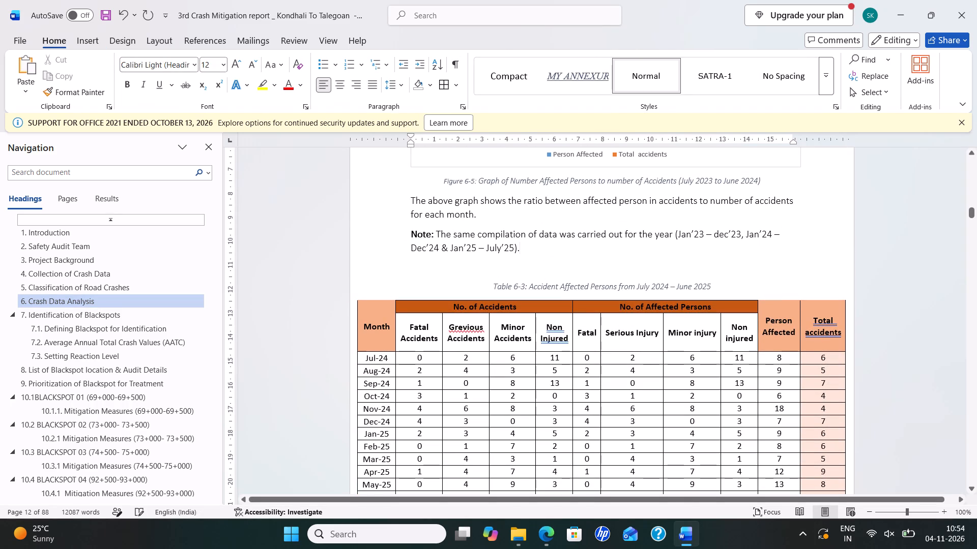
pyautogui.click(544, 273)
pyautogui.press('BackSpace')
# Delete the stray "/" and its empty line above the Figure 6-8 chart of persons affected in July 2024 to June 2025.
pyautogui.scroll(-2, 564, 350)
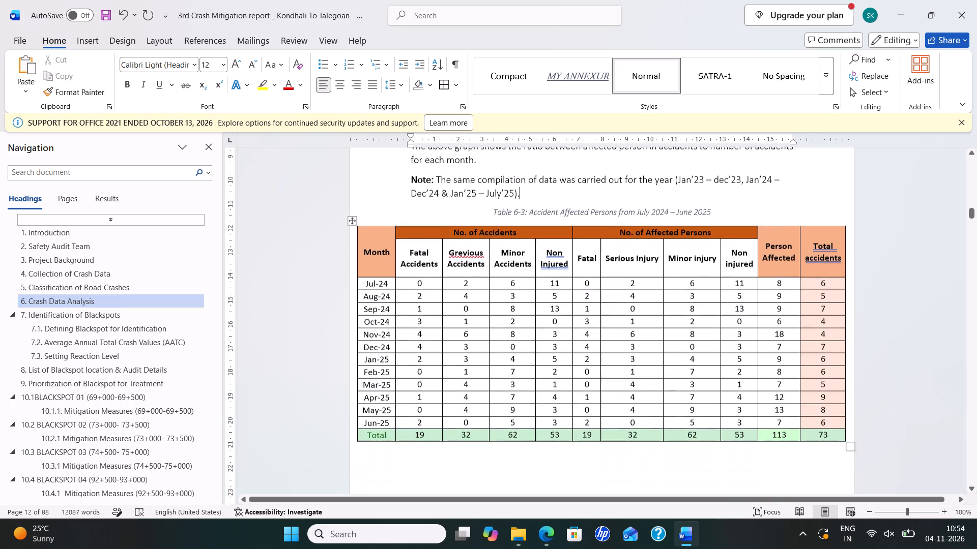
pyautogui.scroll(-17, 559, 342)
pyautogui.scroll(1, 597, 350)
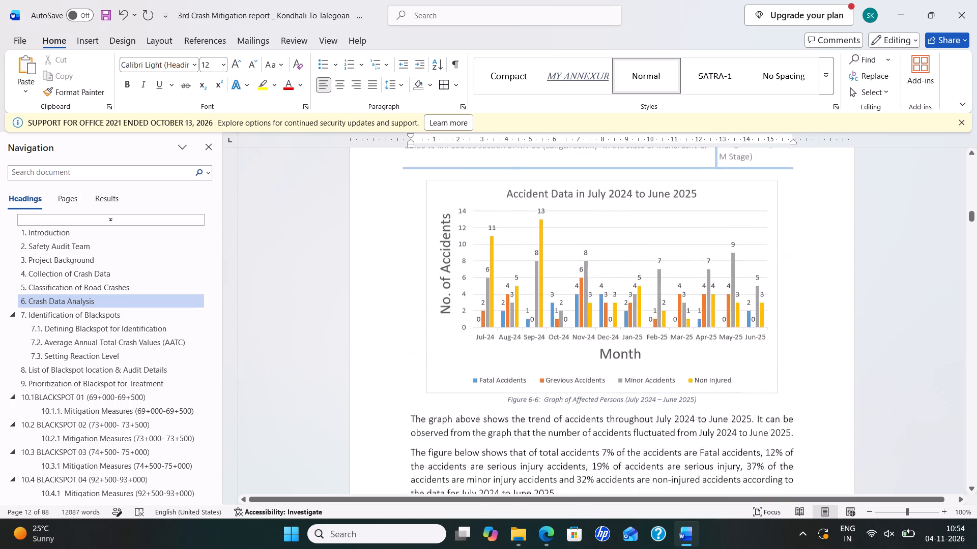
pyautogui.scroll(-16, 598, 351)
pyautogui.scroll(1, 598, 367)
pyautogui.scroll(-3, 598, 367)
pyautogui.scroll(1, 599, 354)
pyautogui.scroll(-5, 601, 352)
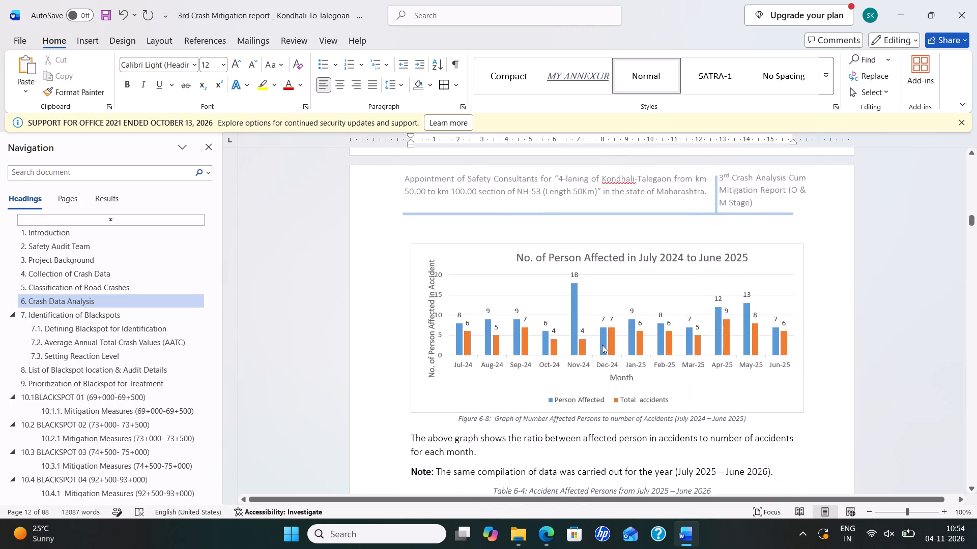
pyautogui.click(594, 228)
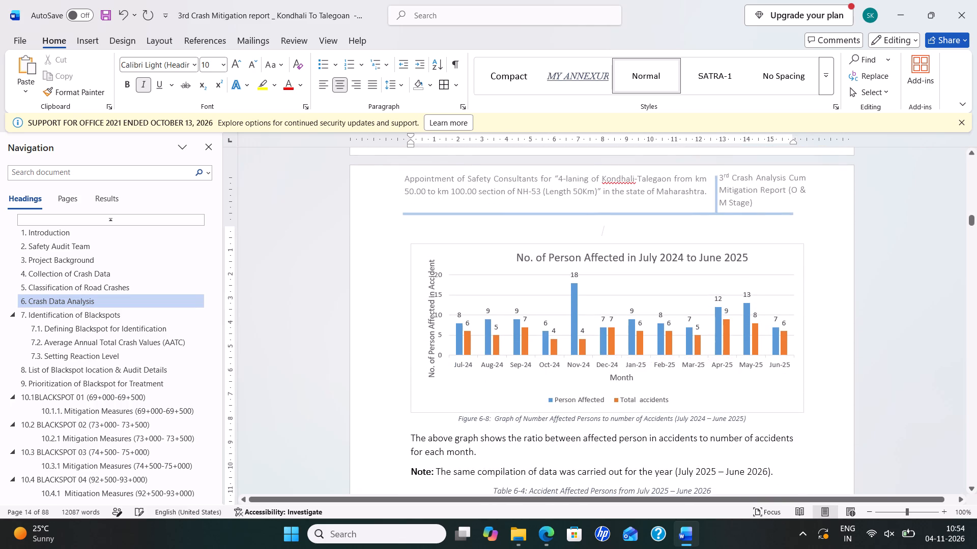
pyautogui.press('BackSpace')
pyautogui.press('BackSpace')
# Set the font size of the Figure 6-8 chart title, No. of Person Affected in July 2024 to June 2025, to 12.
pyautogui.scroll(-11, 621, 385)
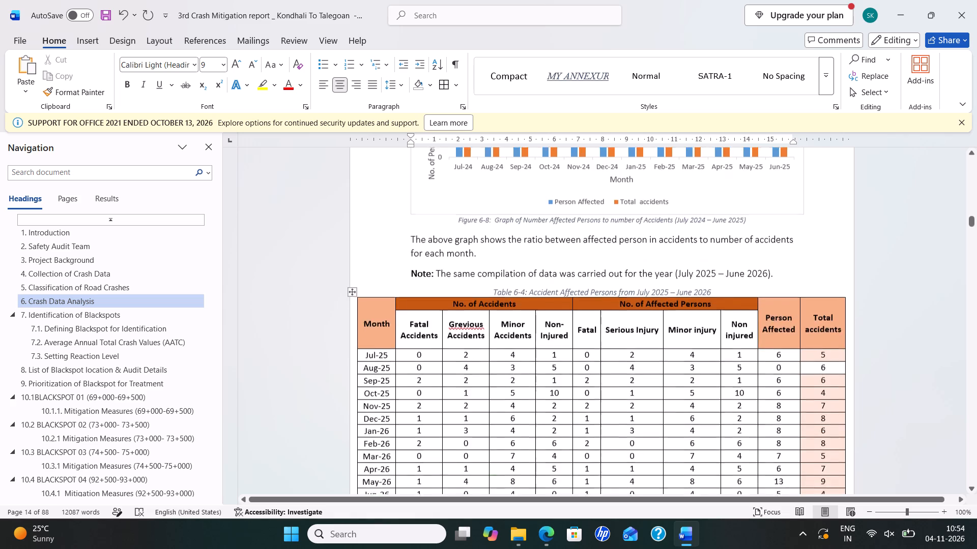
pyautogui.scroll(-3, 610, 379)
pyautogui.scroll(10, 613, 384)
pyautogui.scroll(6, 585, 320)
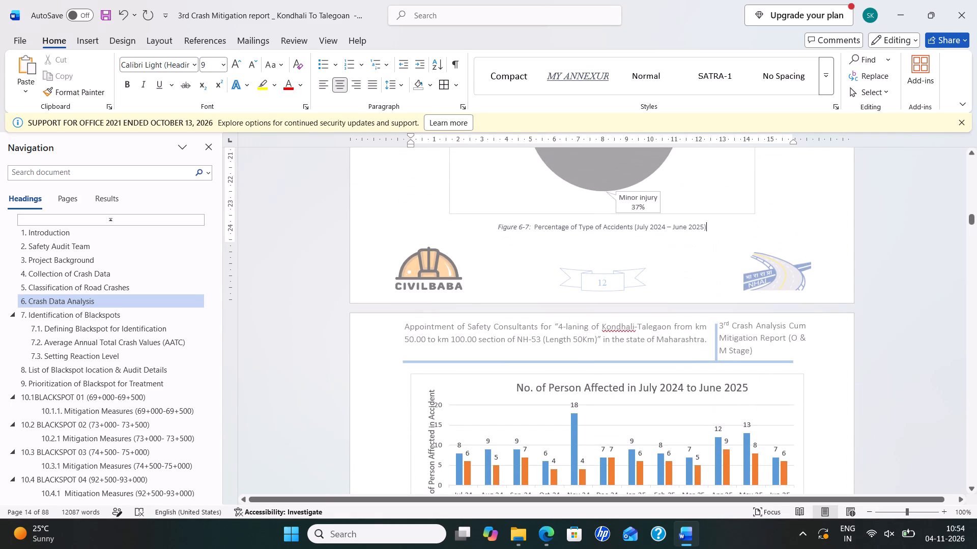
pyautogui.moveTo(552, 387); pyautogui.dragTo(568, 390)
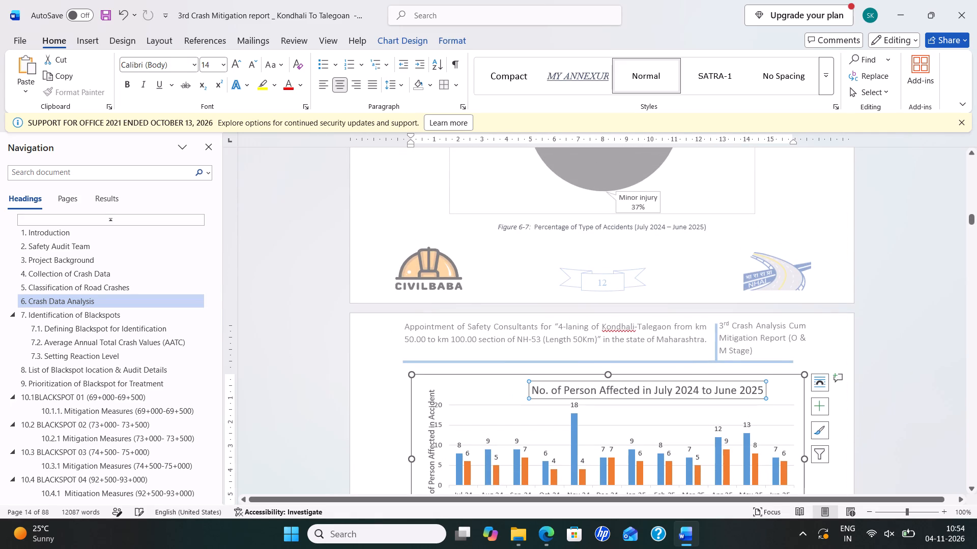
pyautogui.hotkey('ctrl', 'z')
pyautogui.moveTo(524, 252); pyautogui.dragTo(529, 252)
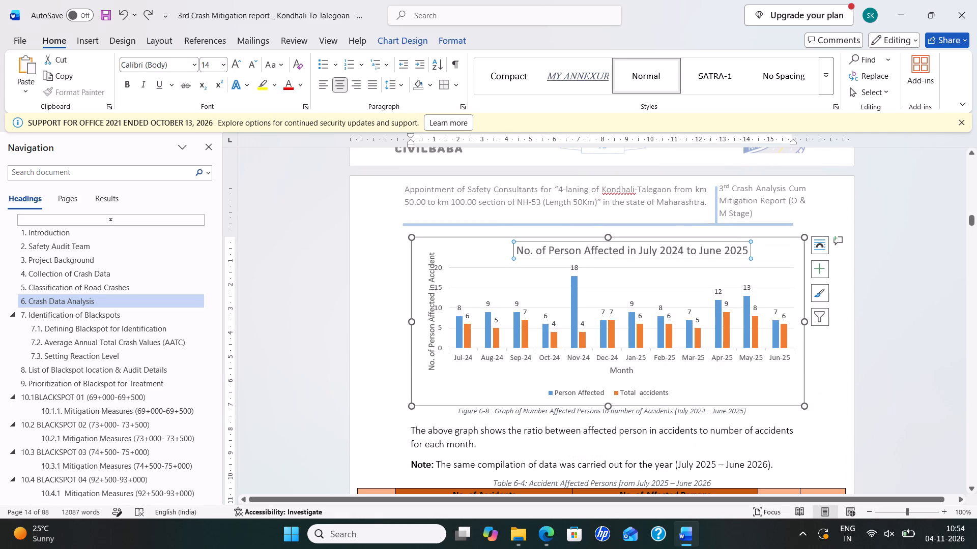
pyautogui.moveTo(529, 252); pyautogui.dragTo(743, 281)
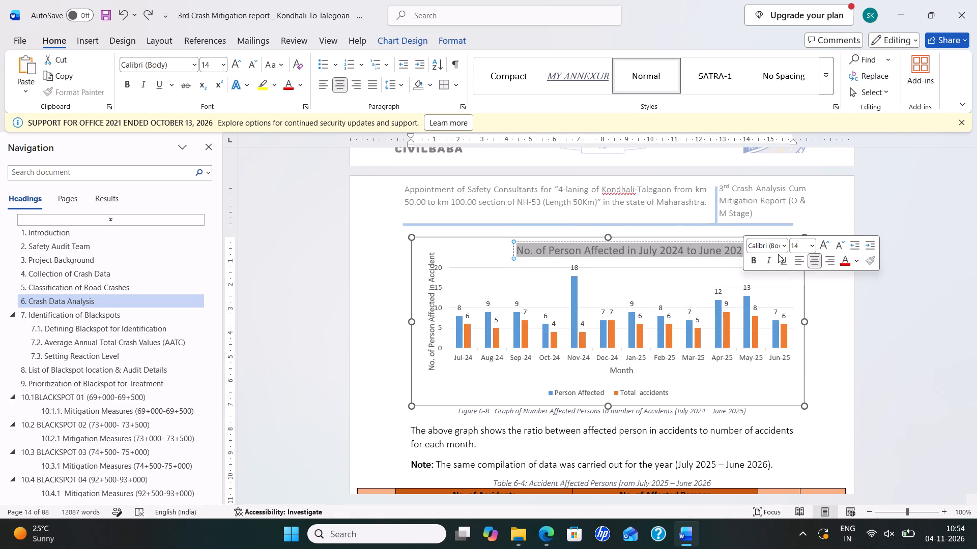
pyautogui.click(803, 241)
pyautogui.write('12')
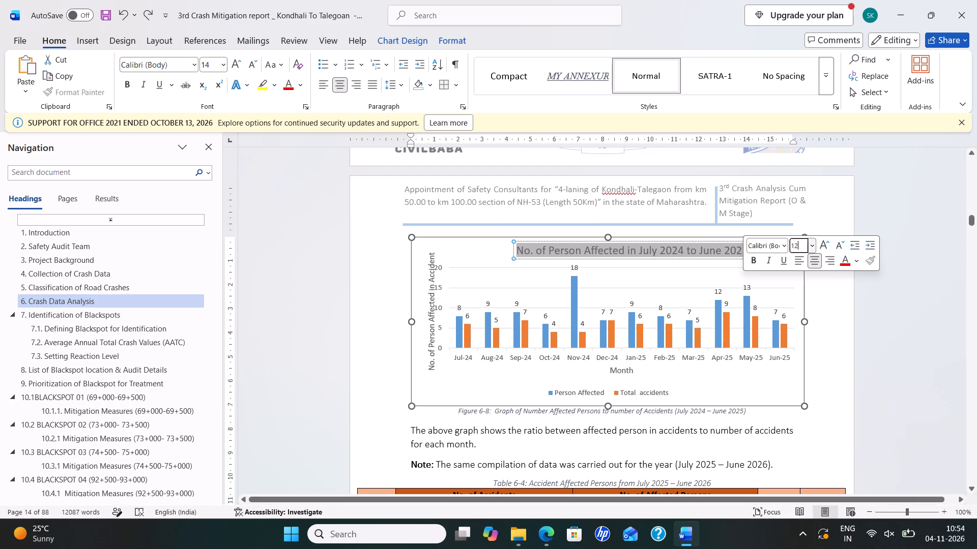
pyautogui.press('Return')
pyautogui.click(780, 420)
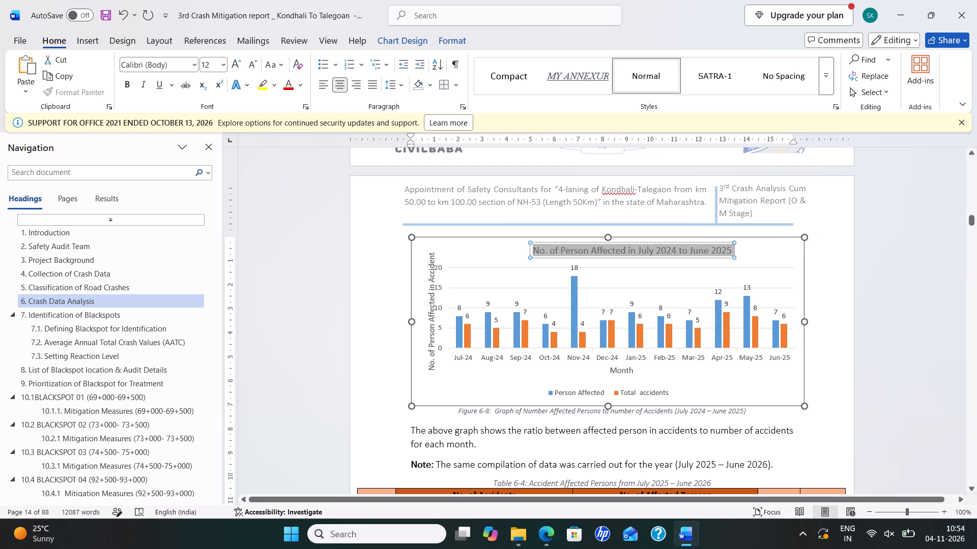
# Review the July 2025 to June 2026 charts and captions in Section 6 for title size and spacing consistency.
pyautogui.scroll(-20, 721, 405)
pyautogui.scroll(-7, 721, 405)
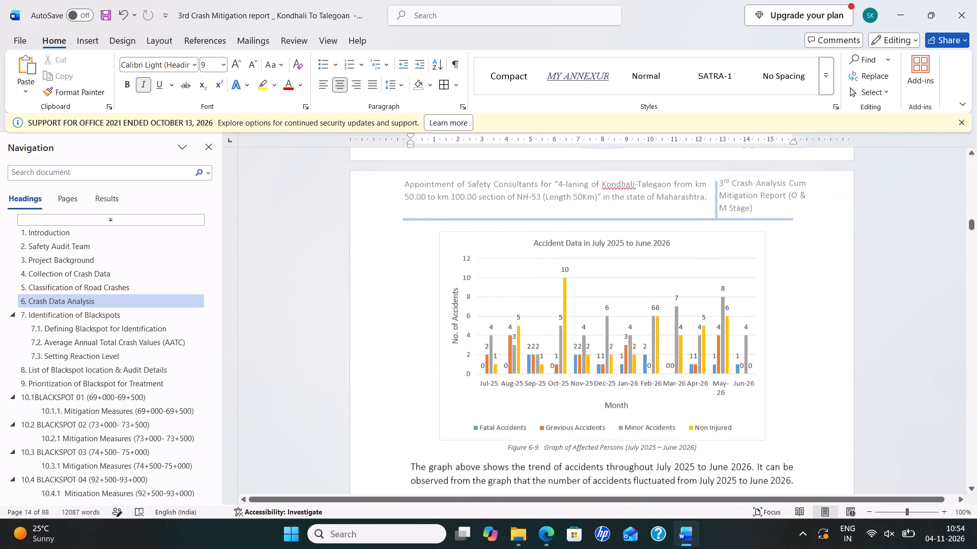
pyautogui.scroll(-12, 721, 415)
pyautogui.scroll(4, 722, 434)
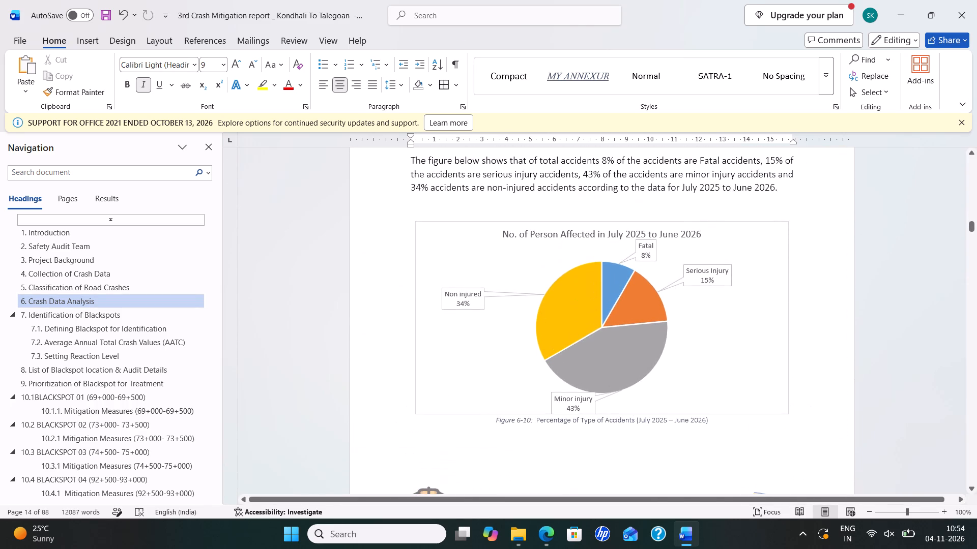
pyautogui.scroll(2, 719, 418)
pyautogui.scroll(-2, 675, 371)
pyautogui.scroll(1, 675, 372)
pyautogui.scroll(-9, 675, 372)
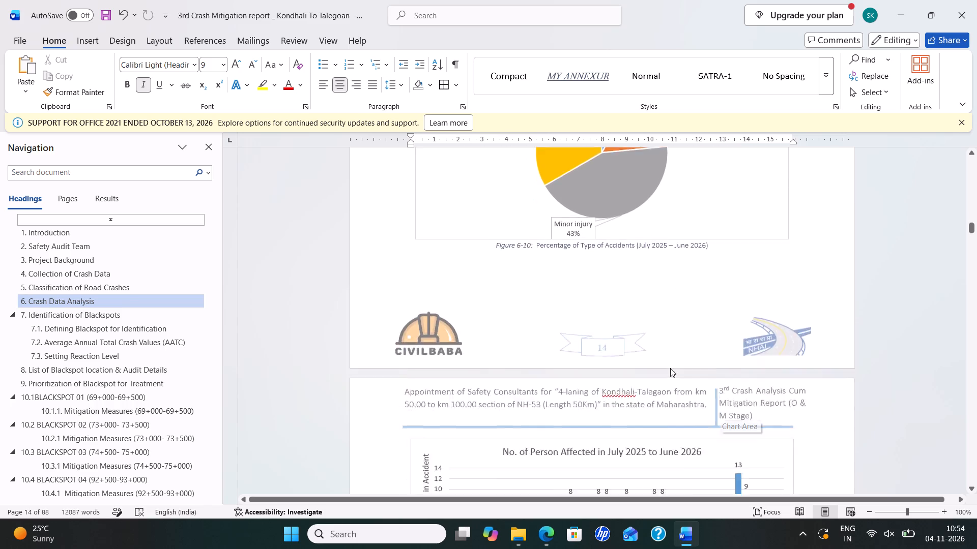
pyautogui.scroll(-19, 670, 368)
pyautogui.scroll(-6, 667, 367)
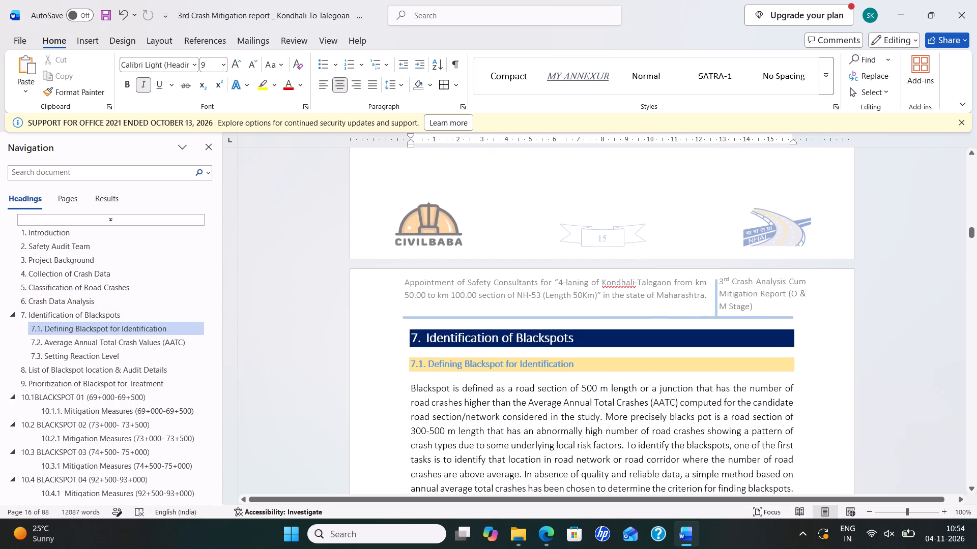
# Check the layout of Sections 7 to 9, including the reaction level, final blackspot list and prioritization tables.
pyautogui.scroll(-20, 464, 416)
pyautogui.scroll(-4, 464, 416)
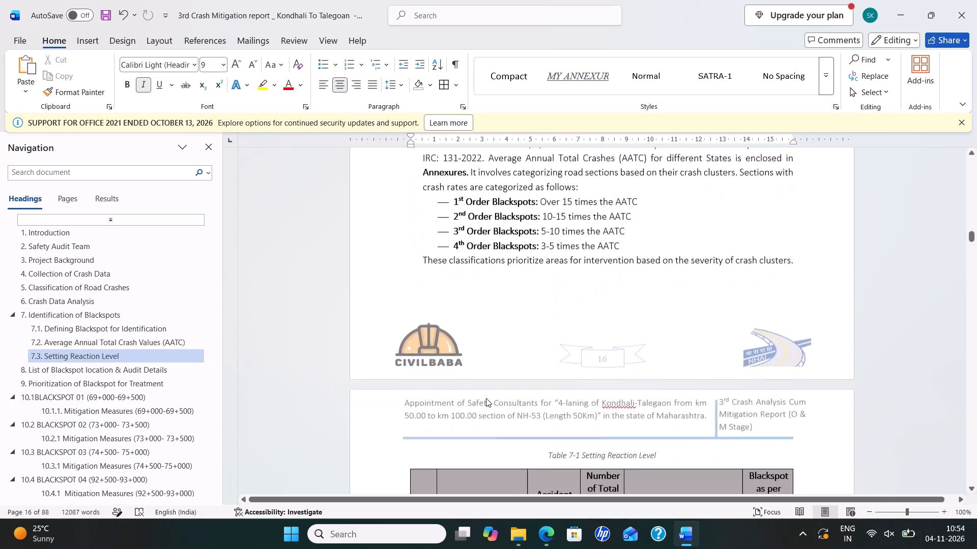
pyautogui.scroll(-9, 486, 398)
pyautogui.scroll(9, 504, 392)
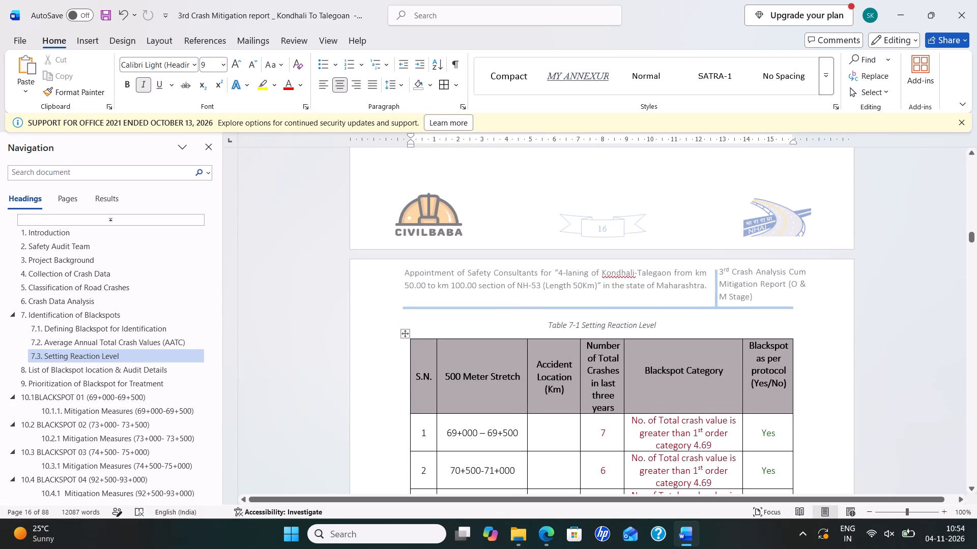
pyautogui.scroll(-16, 396, 315)
pyautogui.scroll(1, 502, 402)
pyautogui.scroll(-14, 503, 402)
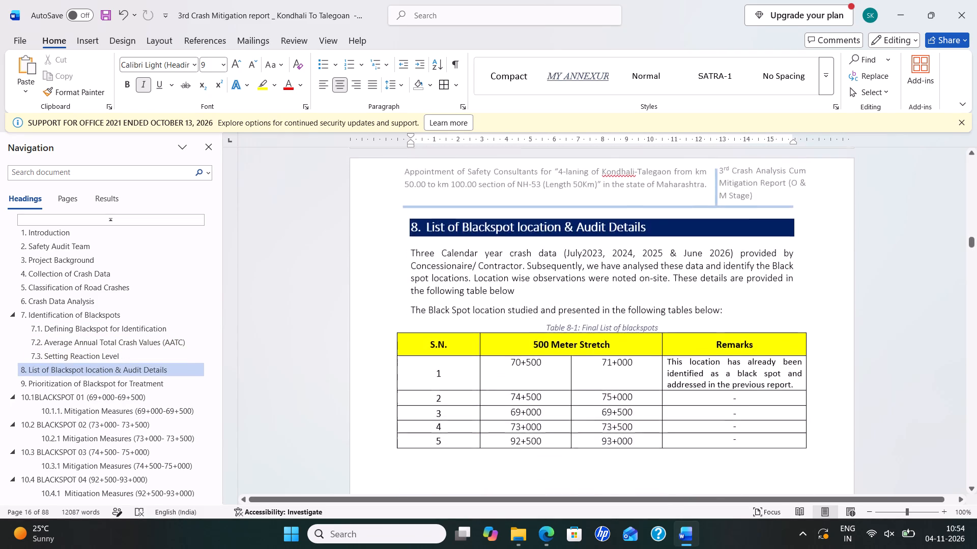
pyautogui.scroll(-2, 542, 414)
pyautogui.scroll(1, 542, 414)
pyautogui.scroll(-20, 549, 403)
pyautogui.scroll(-16, 549, 403)
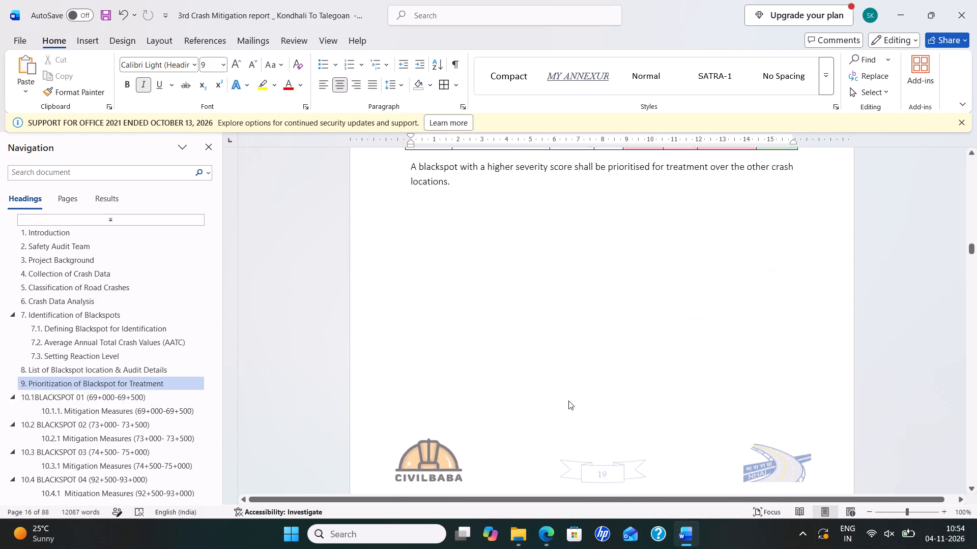
# Delete the blank line between the Google Earth Location heading and the satellite image for Blackspot 01 (69+000-69+500).
pyautogui.scroll(-19, 568, 401)
pyautogui.scroll(1, 568, 401)
pyautogui.scroll(-2, 568, 401)
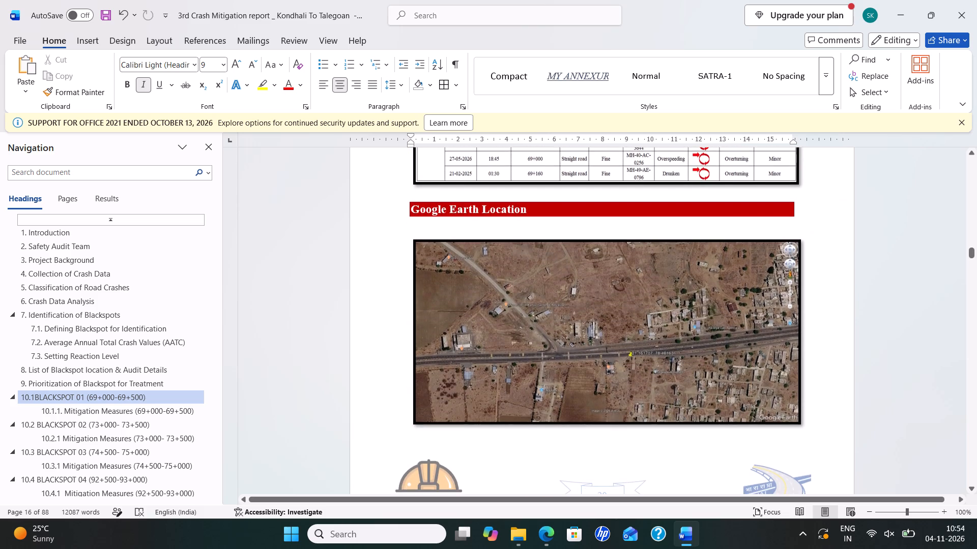
pyautogui.scroll(-9, 564, 394)
pyautogui.scroll(8, 560, 395)
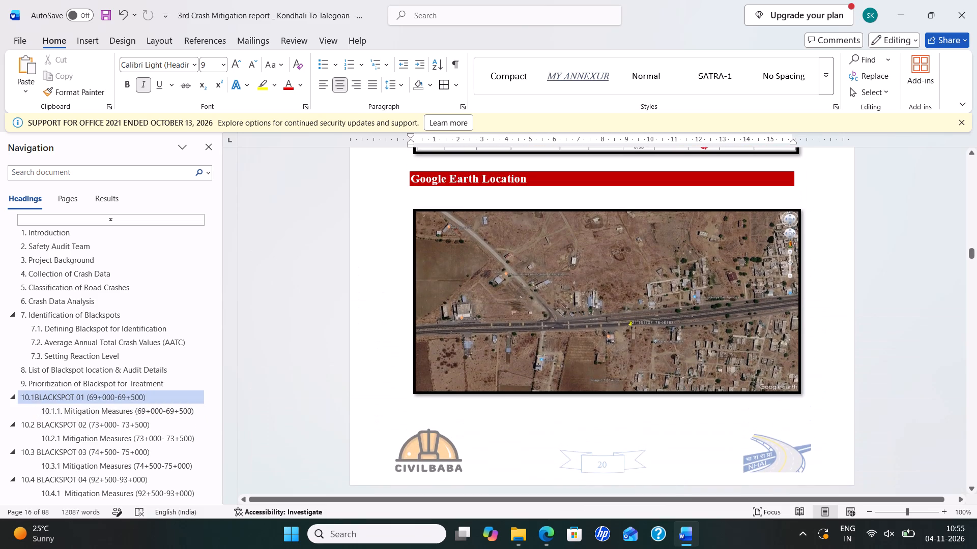
pyautogui.scroll(4, 560, 396)
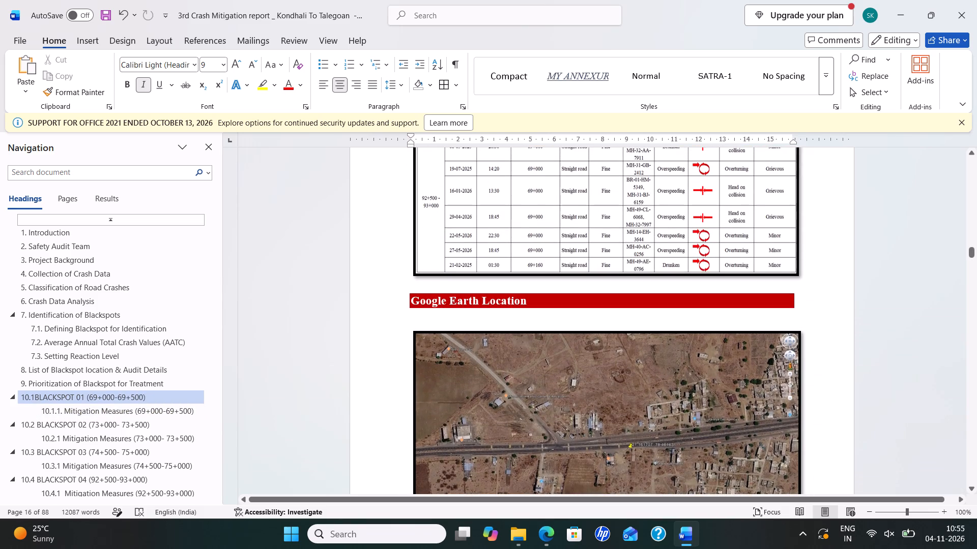
pyautogui.scroll(-2, 560, 396)
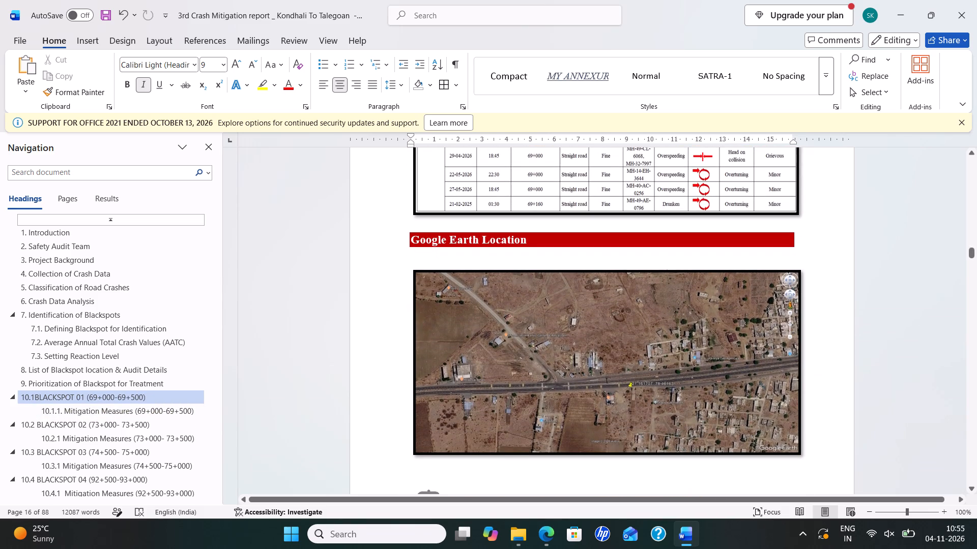
pyautogui.click(474, 260)
pyautogui.press('BackSpace')
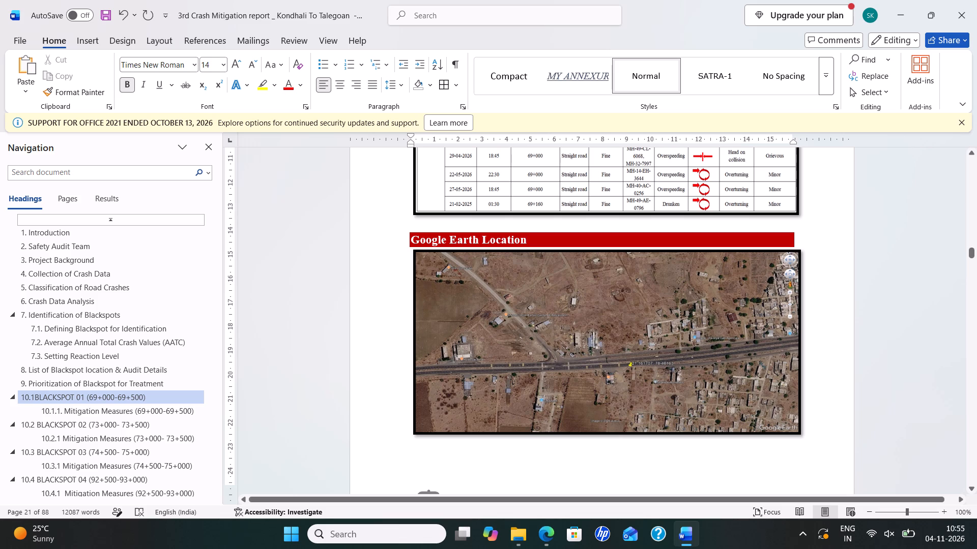
# Review the Blackspot 01 mitigation measures table and the Blackspot 02 location pages for layout and spacing.
pyautogui.scroll(-13, 520, 406)
pyautogui.scroll(-9, 514, 395)
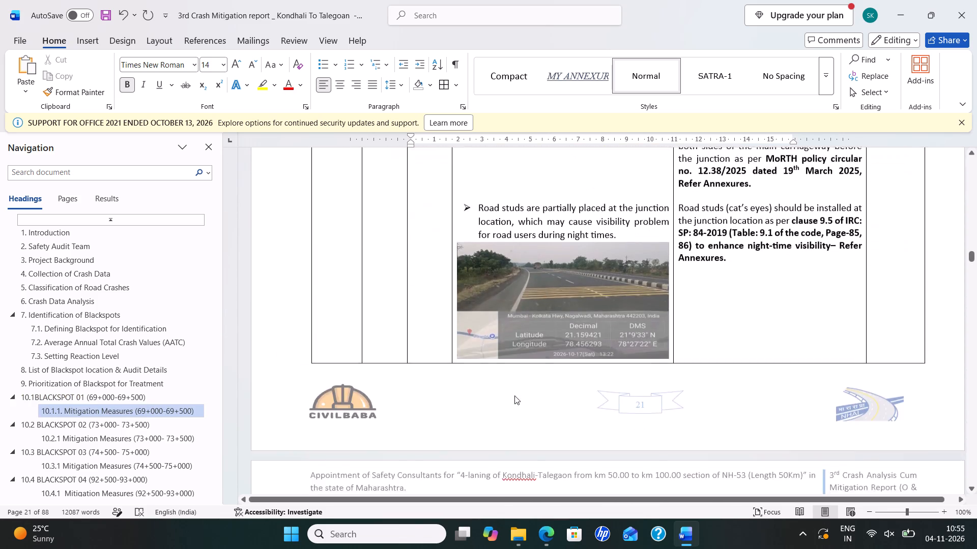
pyautogui.scroll(-2, 514, 395)
pyautogui.scroll(1, 514, 395)
pyautogui.scroll(-20, 514, 395)
pyautogui.scroll(-10, 514, 395)
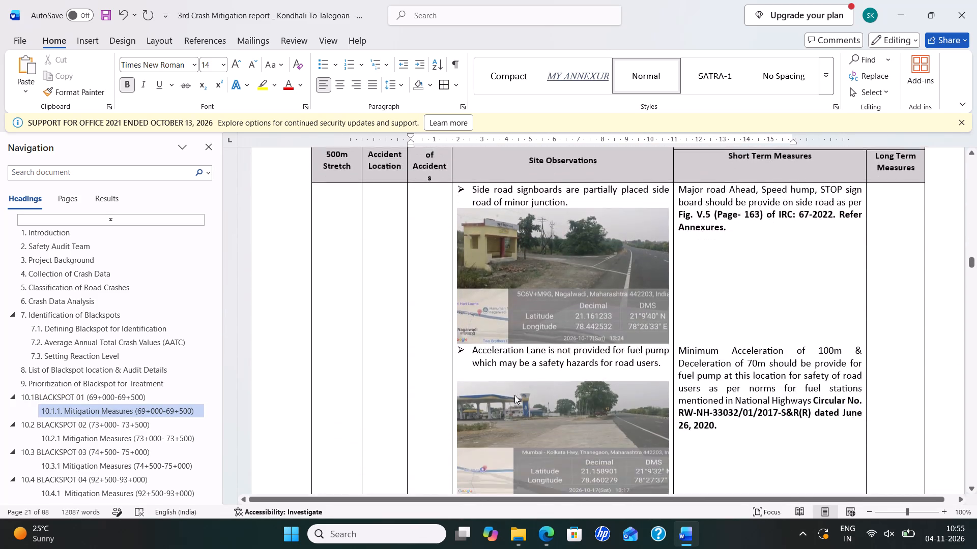
pyautogui.scroll(-10, 514, 395)
pyautogui.scroll(-13, 560, 414)
pyautogui.scroll(-20, 585, 449)
pyautogui.scroll(-6, 585, 449)
pyautogui.scroll(-15, 556, 418)
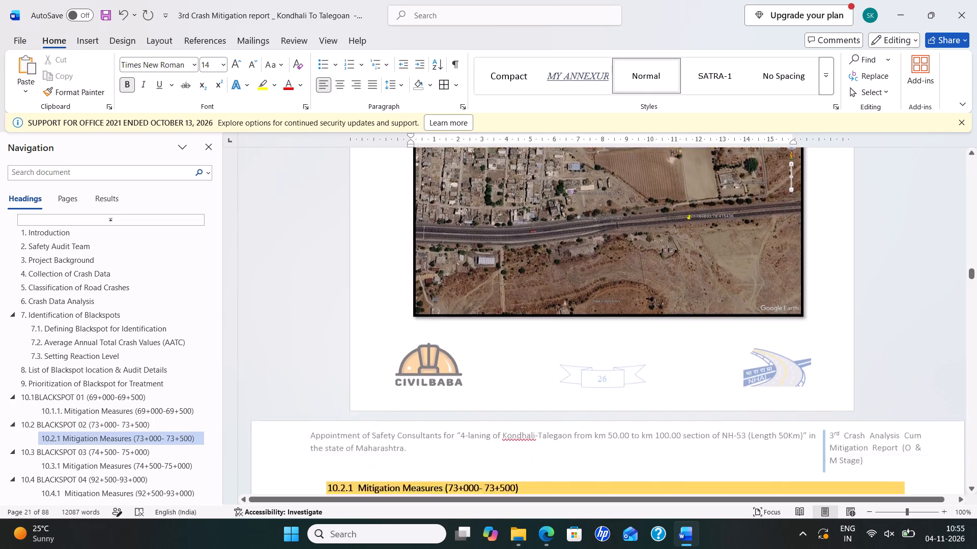
# Review the site observations and mitigation measures table for Blackspot 02 (73+000-73+500).
pyautogui.scroll(-5, 556, 418)
pyautogui.scroll(1, 559, 415)
pyautogui.scroll(-6, 561, 415)
pyautogui.scroll(1, 567, 411)
pyautogui.scroll(-3, 567, 411)
pyautogui.scroll(-14, 596, 377)
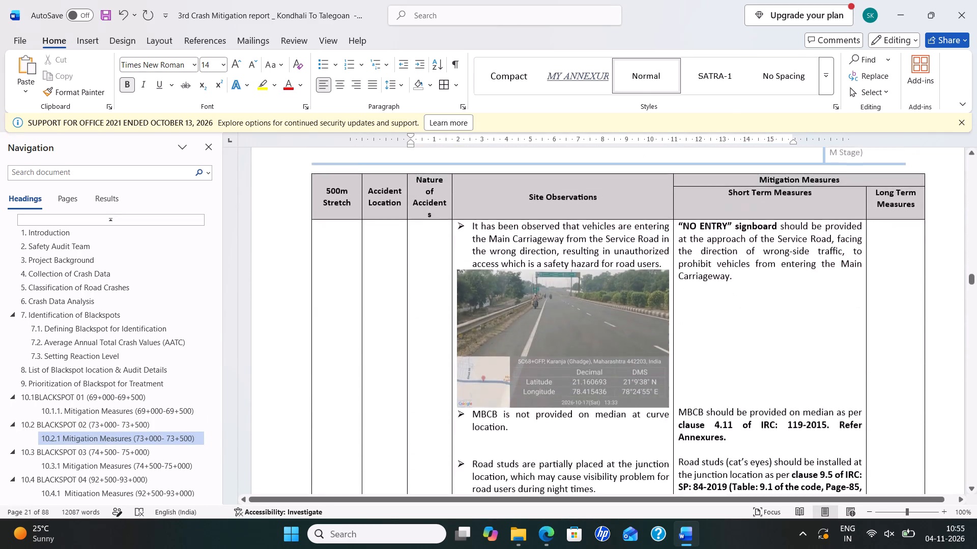
pyautogui.scroll(-10, 593, 394)
pyautogui.scroll(9, 593, 402)
pyautogui.scroll(-4, 593, 402)
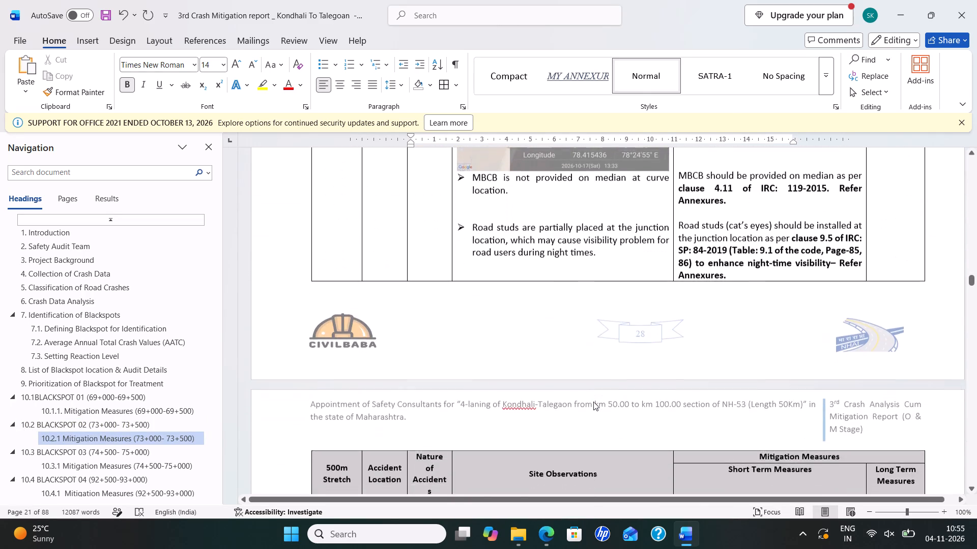
pyautogui.scroll(-3, 593, 402)
pyautogui.scroll(1, 593, 402)
pyautogui.scroll(-18, 593, 402)
# Review the details, collision diagram, satellite image and mitigation measures table for Blackspot 03 (74+500-75+000).
pyautogui.scroll(-7, 593, 401)
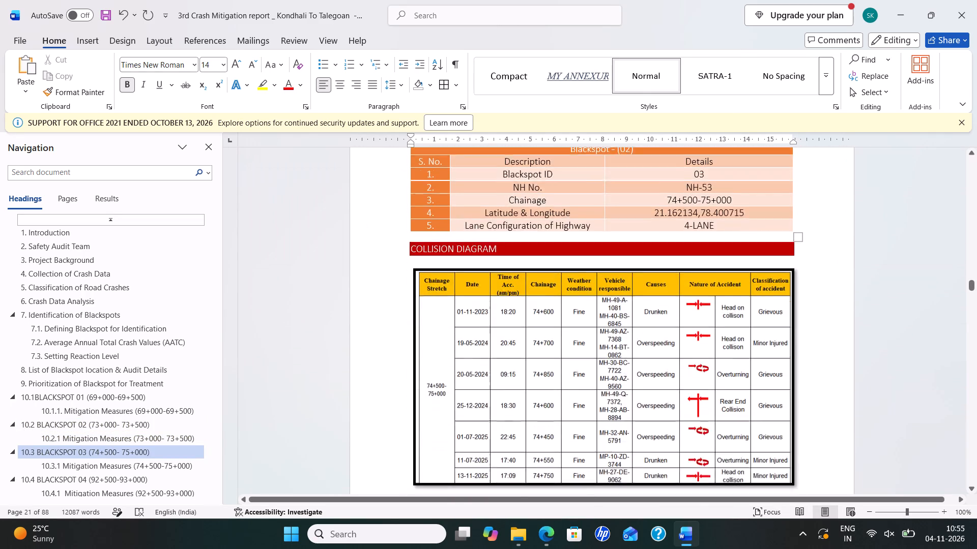
pyautogui.scroll(-17, 593, 401)
pyautogui.scroll(-14, 593, 401)
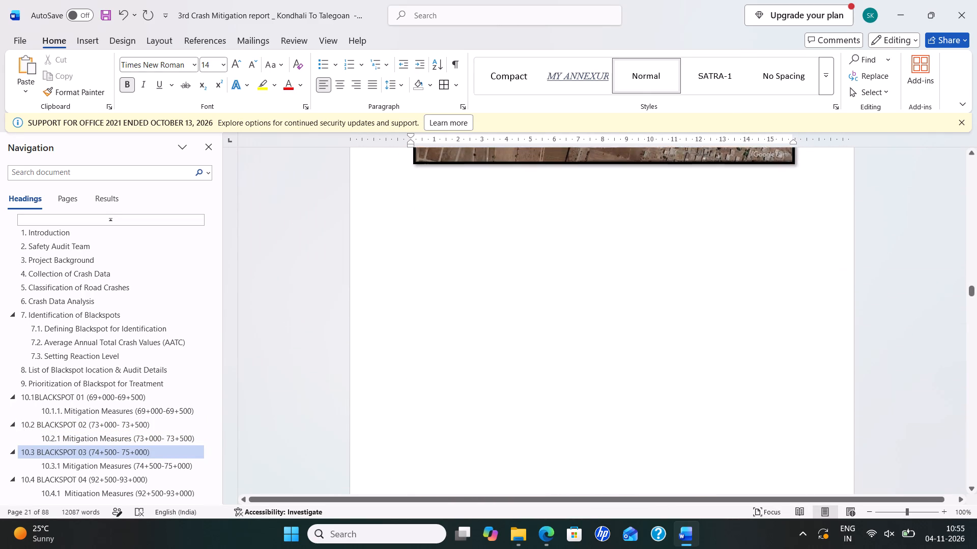
pyautogui.scroll(-3, 593, 402)
pyautogui.scroll(2, 593, 402)
pyautogui.scroll(-8, 593, 402)
pyautogui.scroll(1, 593, 402)
pyautogui.scroll(-19, 593, 402)
pyautogui.scroll(-8, 593, 402)
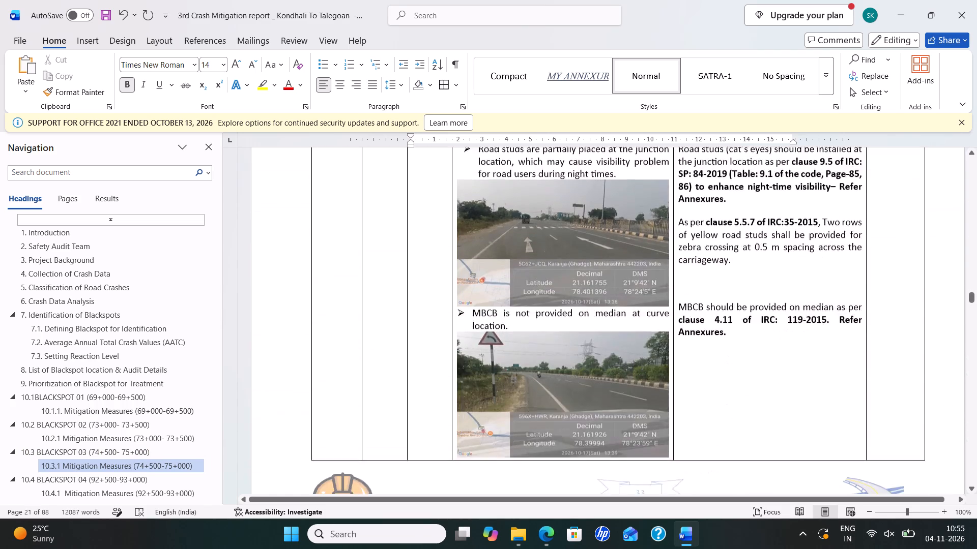
pyautogui.scroll(-20, 601, 408)
pyautogui.scroll(1, 610, 414)
pyautogui.scroll(-8, 611, 414)
pyautogui.scroll(2, 611, 414)
pyautogui.scroll(-8, 611, 414)
pyautogui.scroll(1, 611, 414)
pyautogui.scroll(-2, 611, 414)
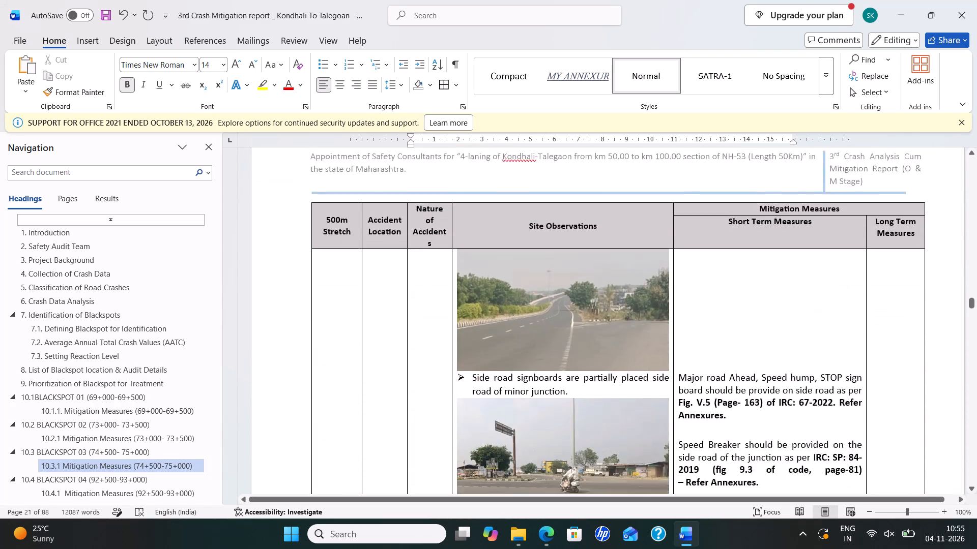
pyautogui.scroll(-18, 611, 414)
pyautogui.scroll(1, 607, 412)
pyautogui.scroll(-5, 607, 412)
# Review the location image and mitigation measures table for Blackspot 04 (92+500-93+000).
pyautogui.scroll(-5, 607, 412)
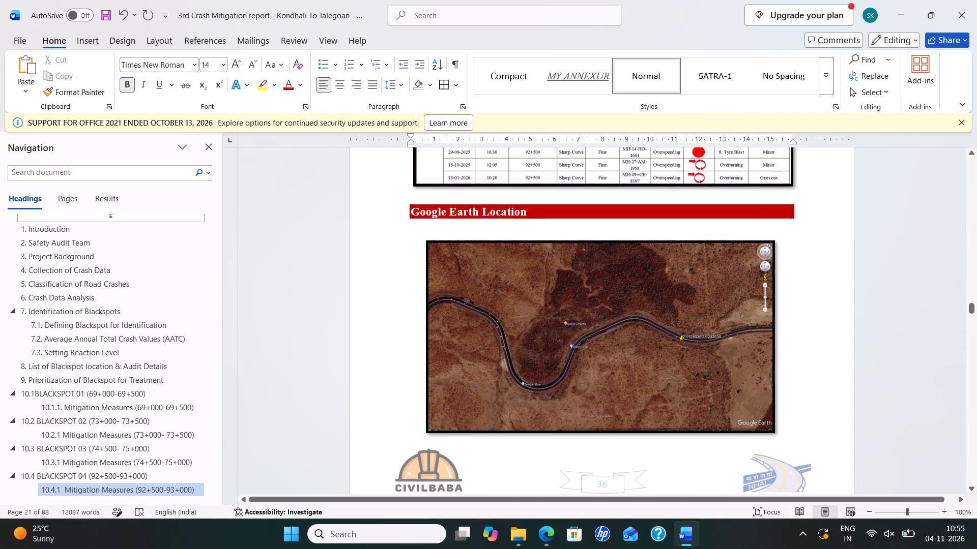
pyautogui.scroll(-11, 607, 412)
pyautogui.scroll(1, 626, 378)
pyautogui.scroll(-1, 626, 378)
pyautogui.scroll(1, 626, 378)
pyautogui.scroll(-18, 626, 378)
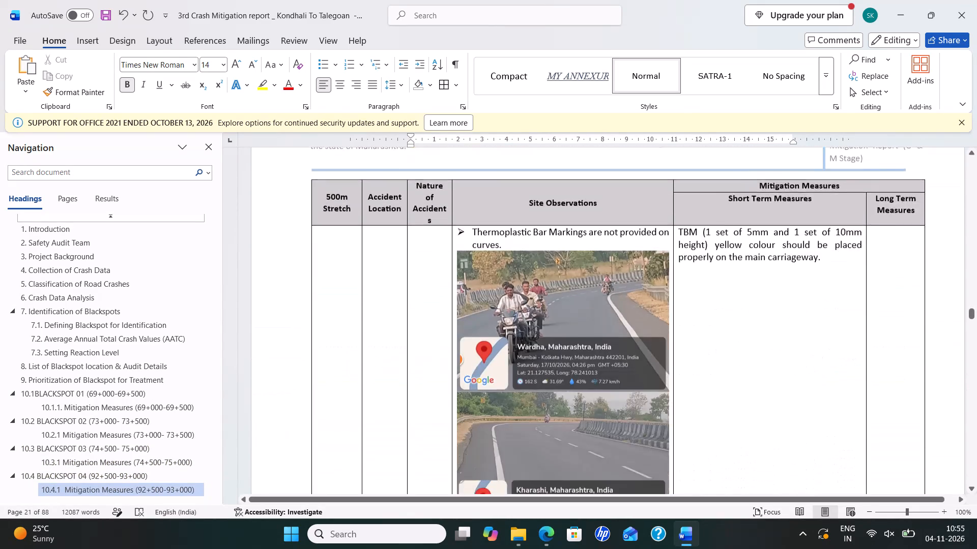
pyautogui.scroll(-9, 664, 361)
pyautogui.scroll(1, 681, 370)
pyautogui.scroll(-2, 687, 370)
pyautogui.scroll(1, 694, 367)
pyautogui.scroll(-19, 696, 365)
pyautogui.scroll(1, 695, 367)
pyautogui.scroll(-3, 695, 367)
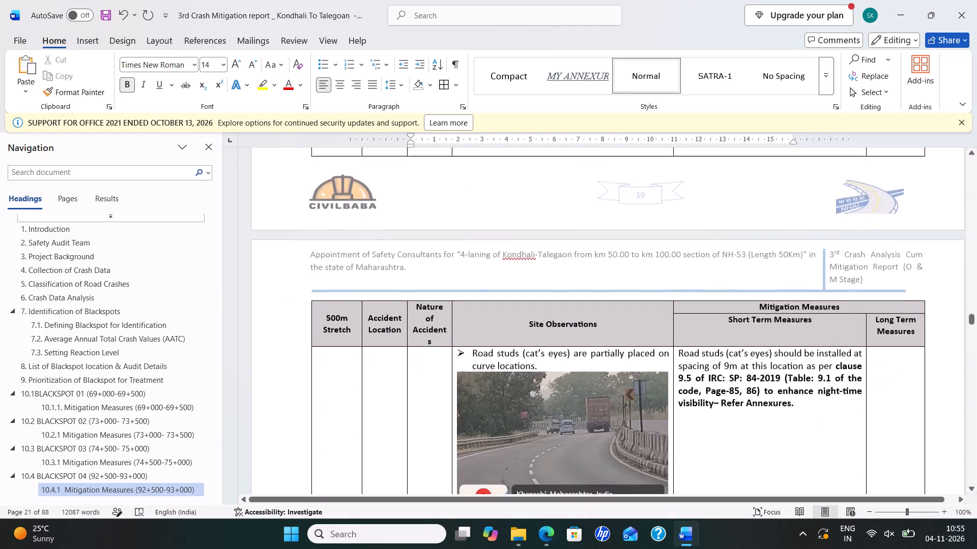
# Review the rest of the Blackspot 04 mitigation table and the accident record tables under List of Annexures for layout.
pyautogui.scroll(-20, 695, 367)
pyautogui.scroll(-7, 695, 367)
pyautogui.scroll(1, 692, 363)
pyautogui.scroll(-13, 692, 363)
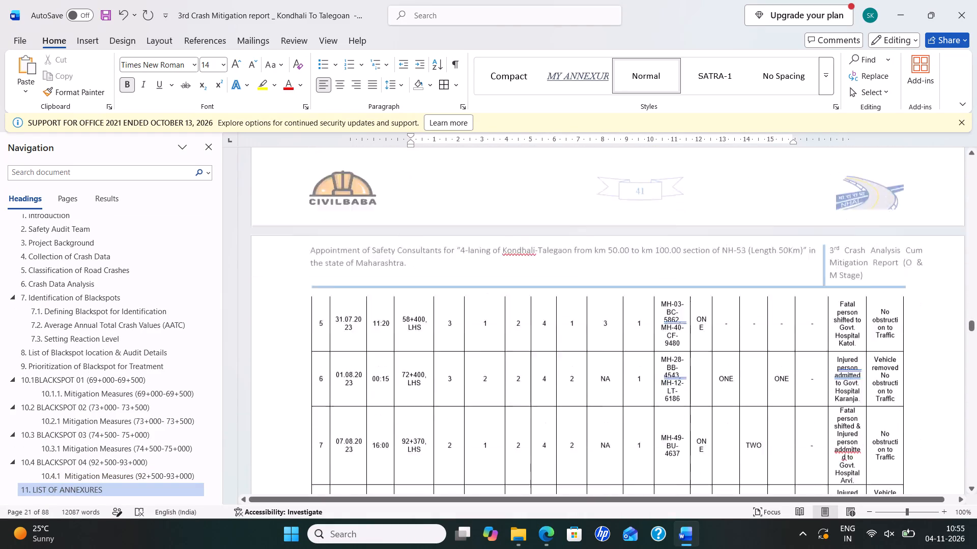
pyautogui.scroll(-5, 694, 364)
pyautogui.scroll(1, 694, 364)
pyautogui.scroll(-7, 694, 364)
pyautogui.scroll(1, 694, 364)
pyautogui.scroll(-3, 694, 364)
pyautogui.scroll(-20, 694, 364)
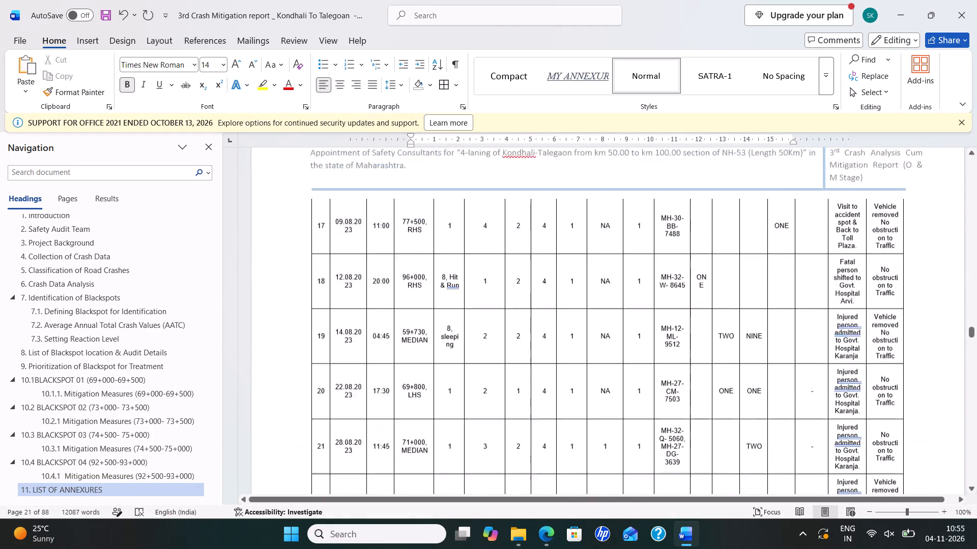
pyautogui.scroll(-20, 707, 374)
pyautogui.scroll(-7, 707, 374)
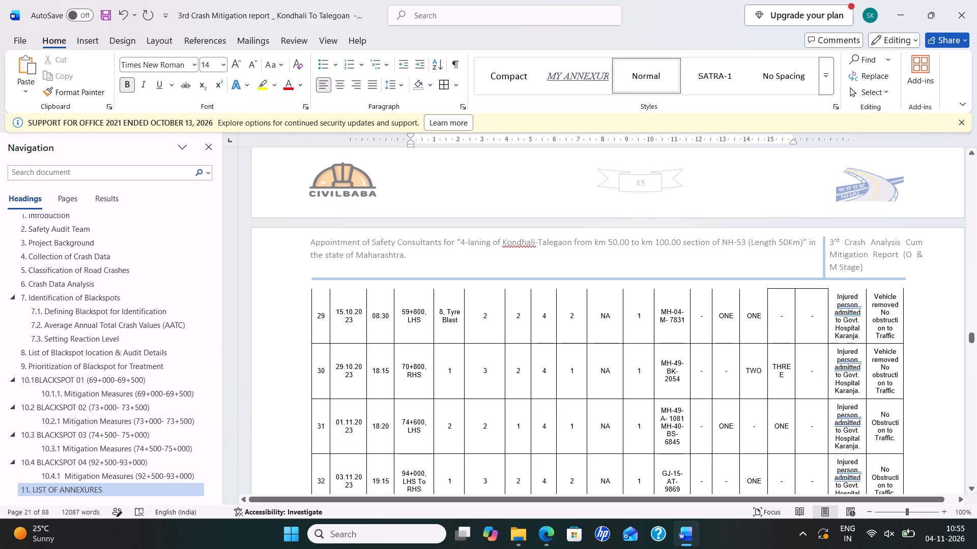
pyautogui.scroll(-20, 722, 387)
pyautogui.scroll(-8, 722, 387)
pyautogui.scroll(1, 735, 385)
pyautogui.scroll(-1, 735, 385)
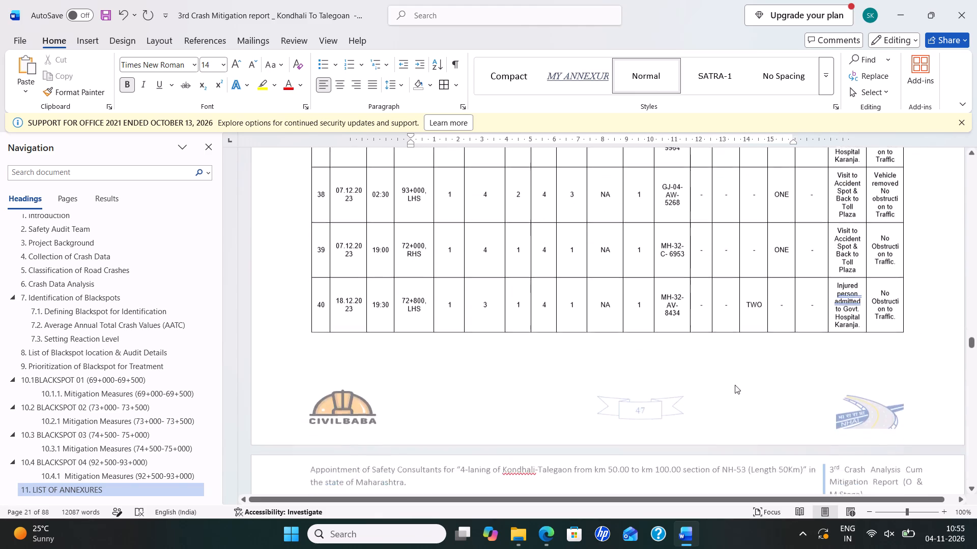
pyautogui.scroll(-12, 735, 385)
pyautogui.scroll(-13, 841, 384)
pyautogui.scroll(1, 847, 392)
pyautogui.scroll(-14, 847, 392)
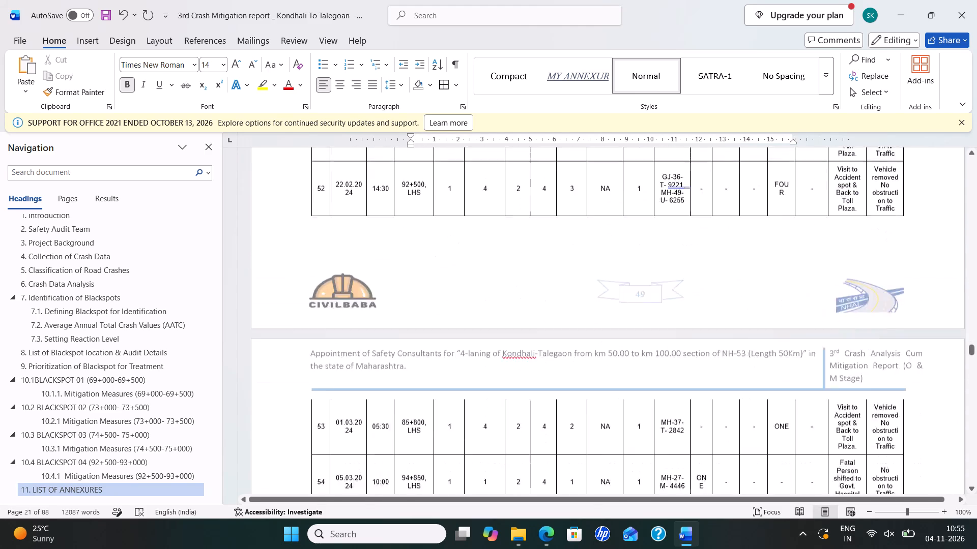
pyautogui.scroll(-20, 851, 384)
pyautogui.scroll(-6, 857, 385)
pyautogui.scroll(1, 857, 386)
pyautogui.scroll(-10, 857, 386)
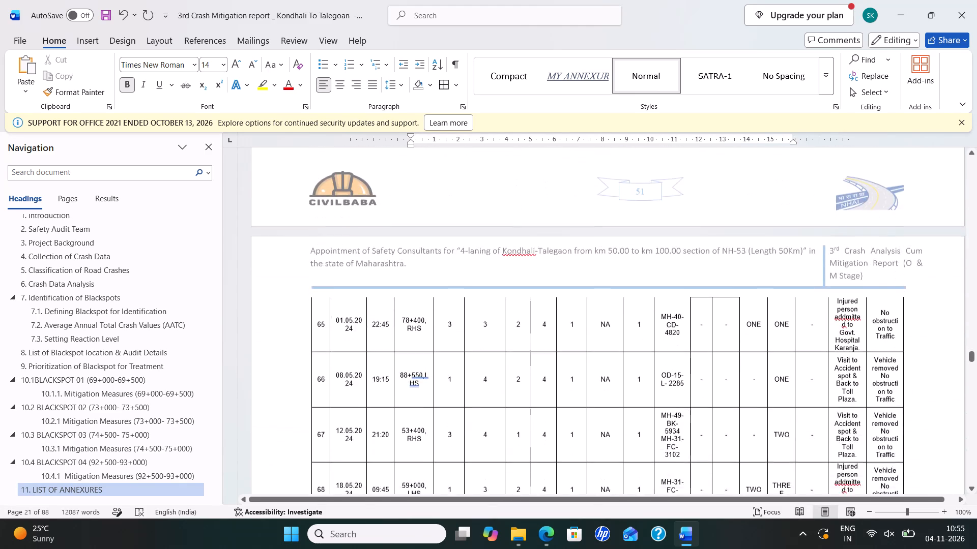
pyautogui.scroll(-4, 872, 404)
pyautogui.scroll(1, 880, 407)
pyautogui.scroll(-10, 881, 408)
pyautogui.scroll(-14, 936, 365)
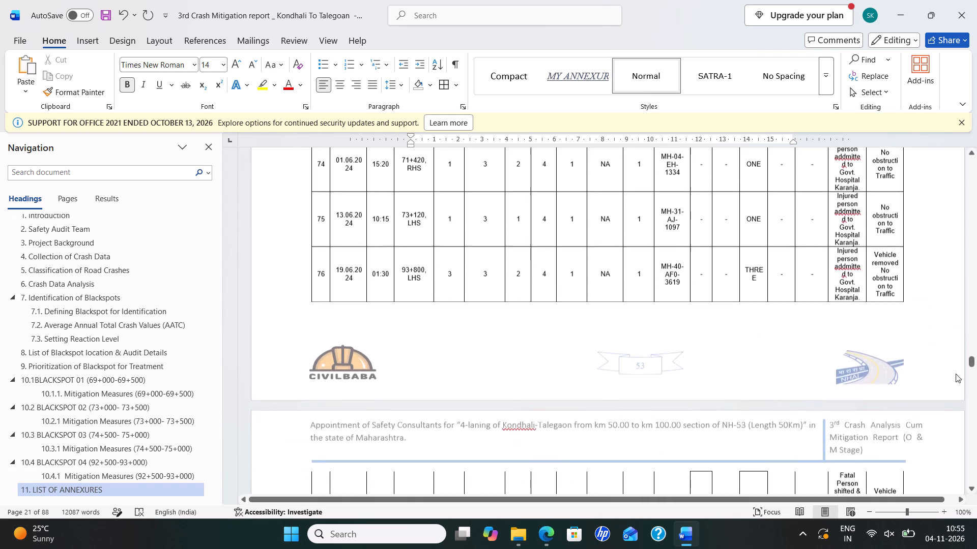
pyautogui.scroll(-9, 956, 374)
# Go to the end of the report and review the closing annexure pages, including Road Studs and Crash Prone.
pyautogui.moveTo(972, 365); pyautogui.dragTo(968, 380)
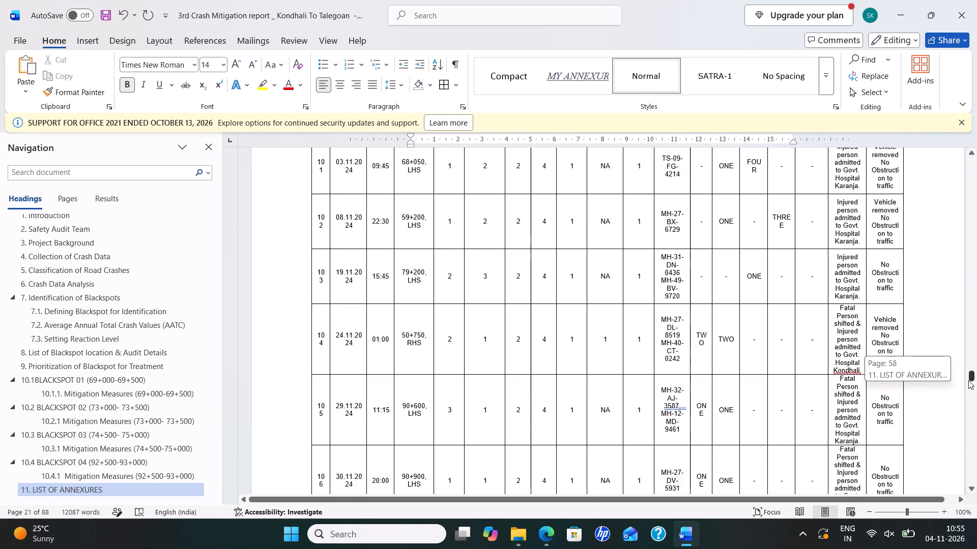
pyautogui.moveTo(968, 380); pyautogui.dragTo(954, 445)
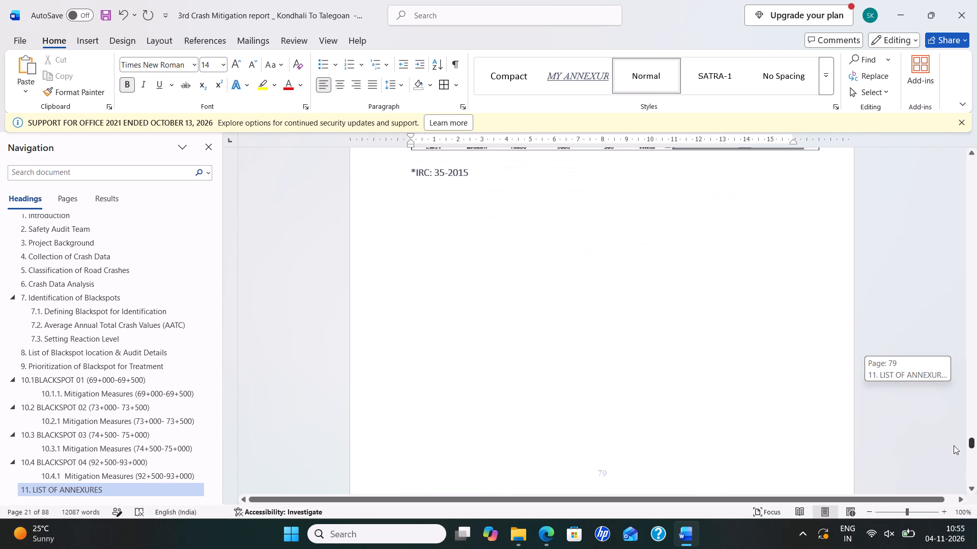
pyautogui.moveTo(954, 445); pyautogui.dragTo(955, 498)
pyautogui.scroll(11, 672, 351)
pyautogui.scroll(12, 672, 351)
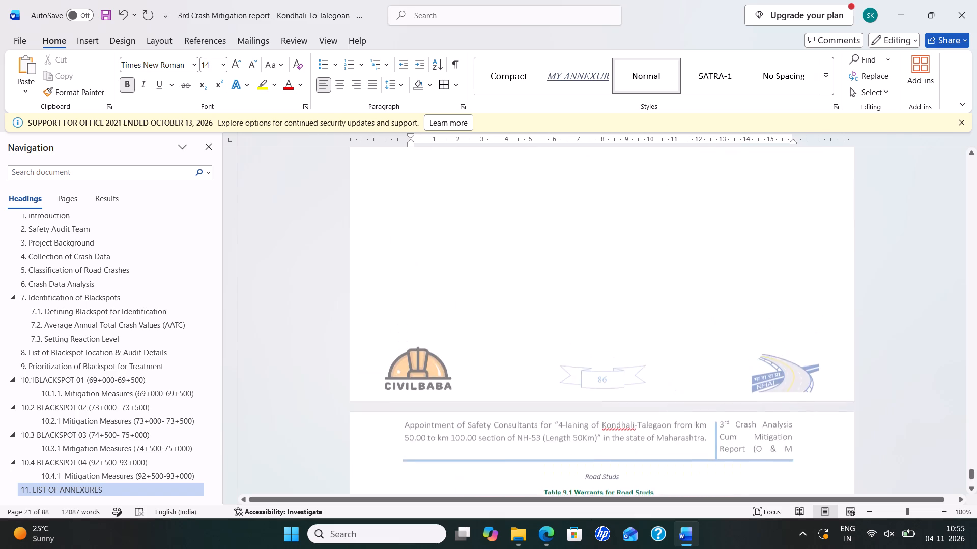
pyautogui.scroll(7, 672, 351)
pyautogui.scroll(-1, 672, 351)
pyautogui.scroll(19, 672, 351)
pyautogui.scroll(17, 709, 368)
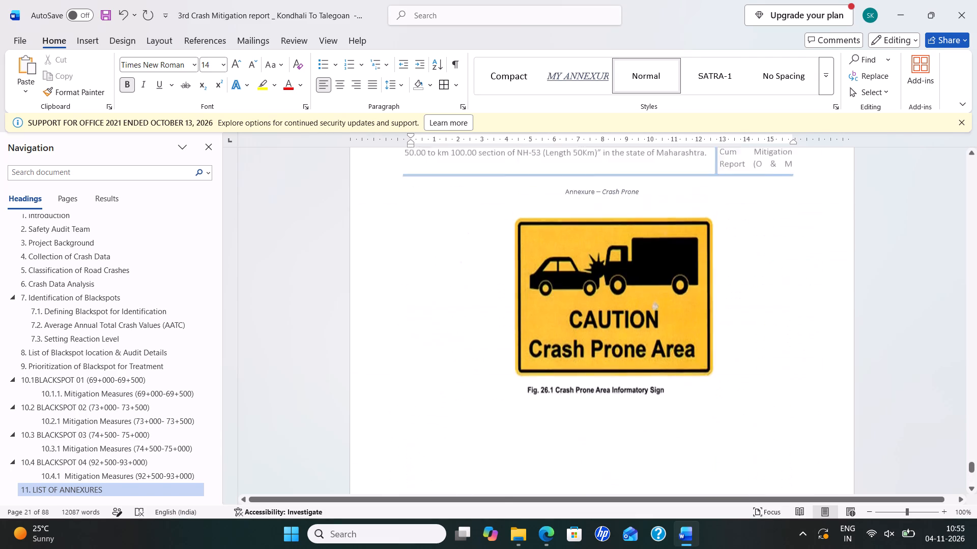
pyautogui.scroll(10, 709, 368)
pyautogui.scroll(-1, 709, 368)
pyautogui.scroll(2, 709, 368)
# Delete the duplicate lower "*IRC: 67-2022" note on the Side Road annexure page.
pyautogui.scroll(-6, 709, 368)
pyautogui.scroll(-7, 471, 312)
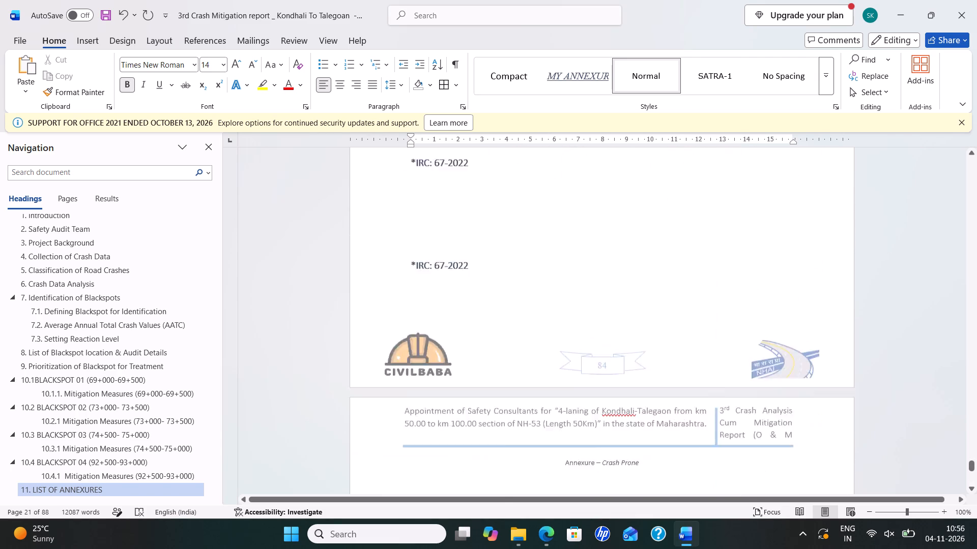
pyautogui.scroll(-8, 468, 313)
pyautogui.scroll(1, 477, 318)
pyautogui.scroll(-1, 477, 318)
pyautogui.scroll(17, 481, 316)
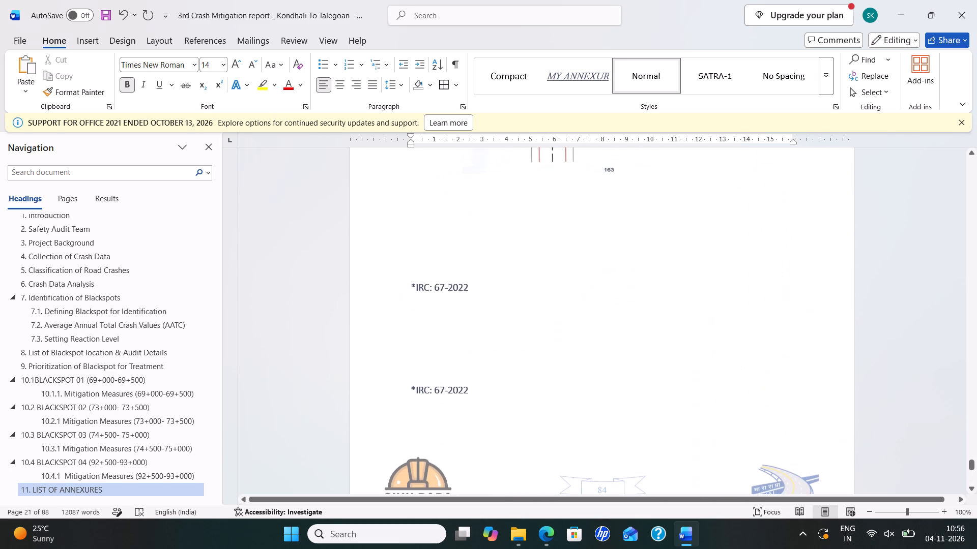
pyautogui.moveTo(397, 382); pyautogui.dragTo(424, 389)
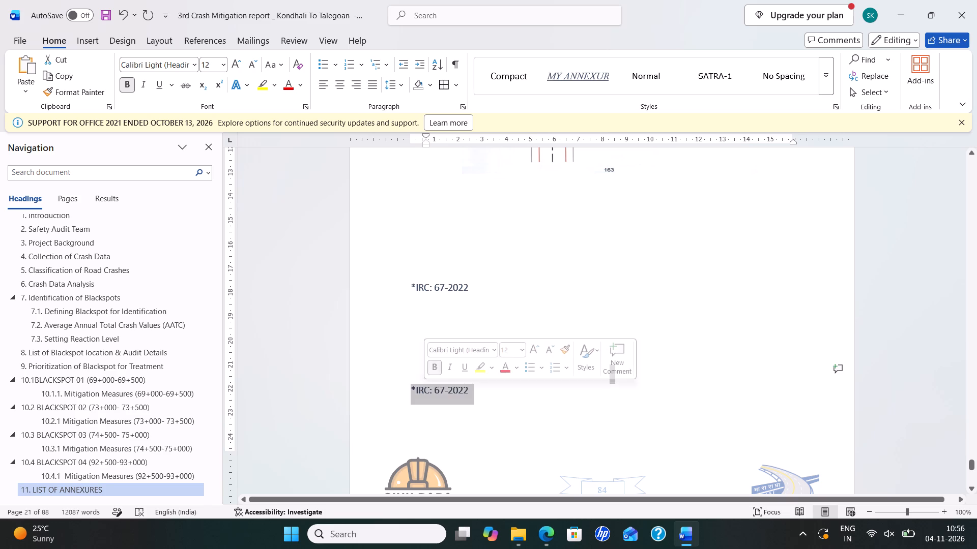
pyautogui.press('Delete')
# Remove the extra blank lines between the Fig. 2.8 bar marking figure and the "*IRC: 99-2018" note.
pyautogui.scroll(19, 526, 342)
pyautogui.scroll(7, 536, 340)
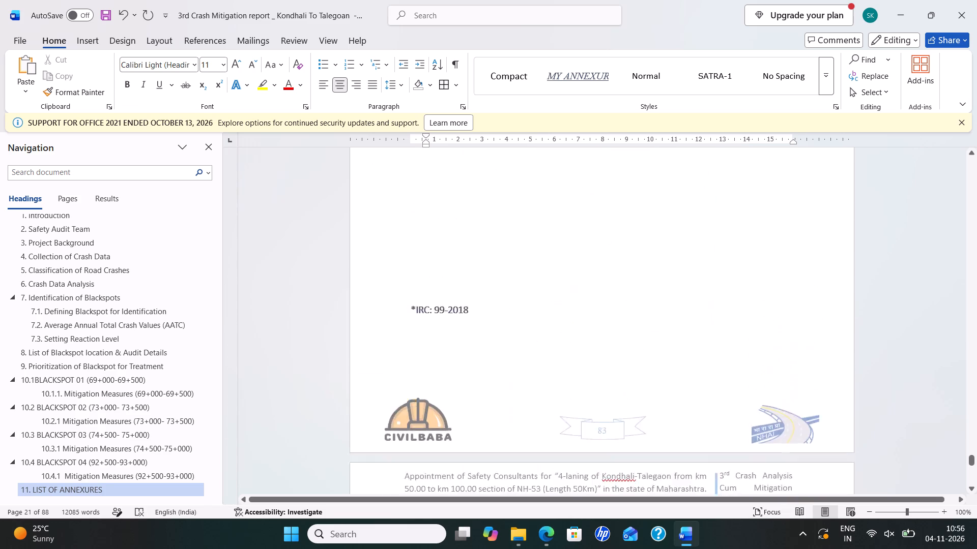
pyautogui.scroll(10, 537, 340)
pyautogui.scroll(-9, 542, 343)
pyautogui.scroll(-3, 466, 434)
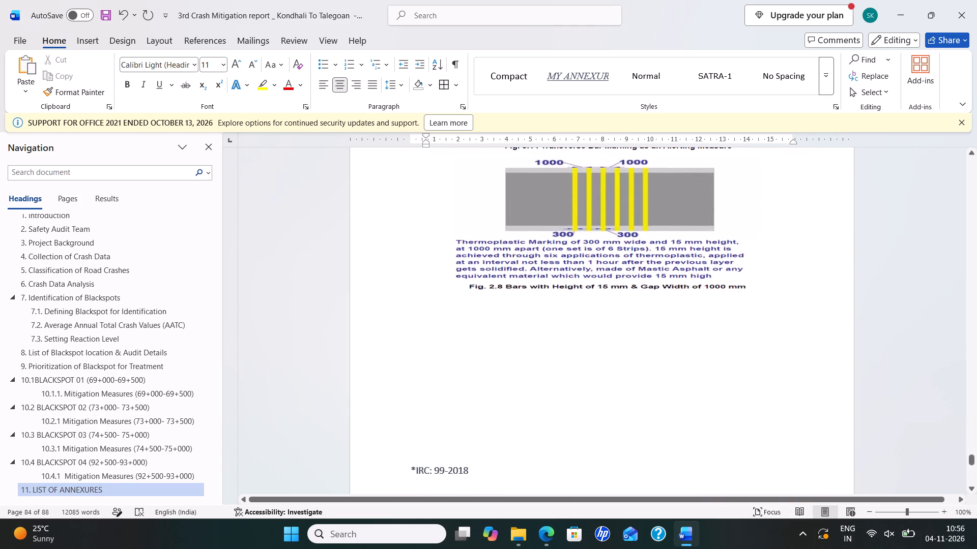
pyautogui.scroll(-1, 464, 430)
pyautogui.click(455, 301)
pyautogui.press('BackSpace')
pyautogui.press('BackSpace')
pyautogui.press('BackSpace')
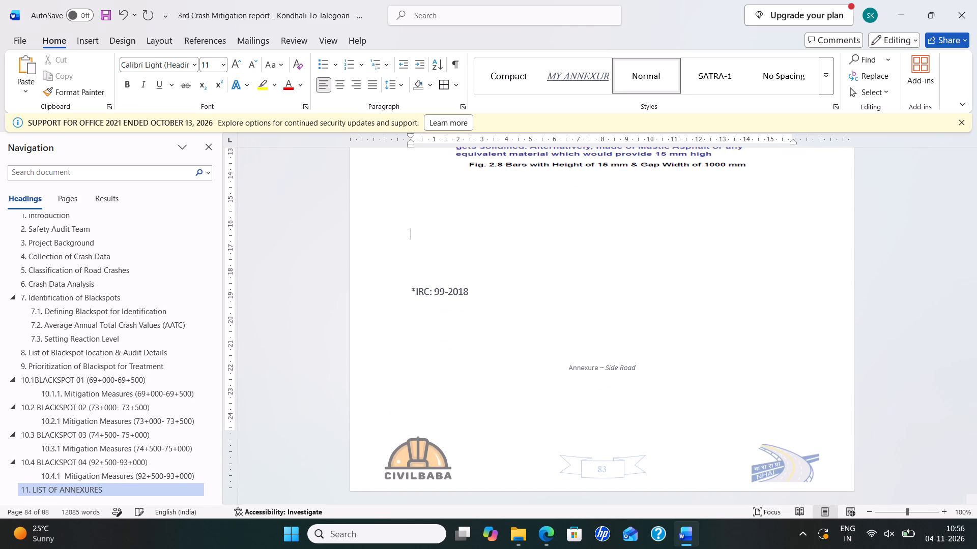
pyautogui.press('BackSpace')
pyautogui.press('BackSpace')
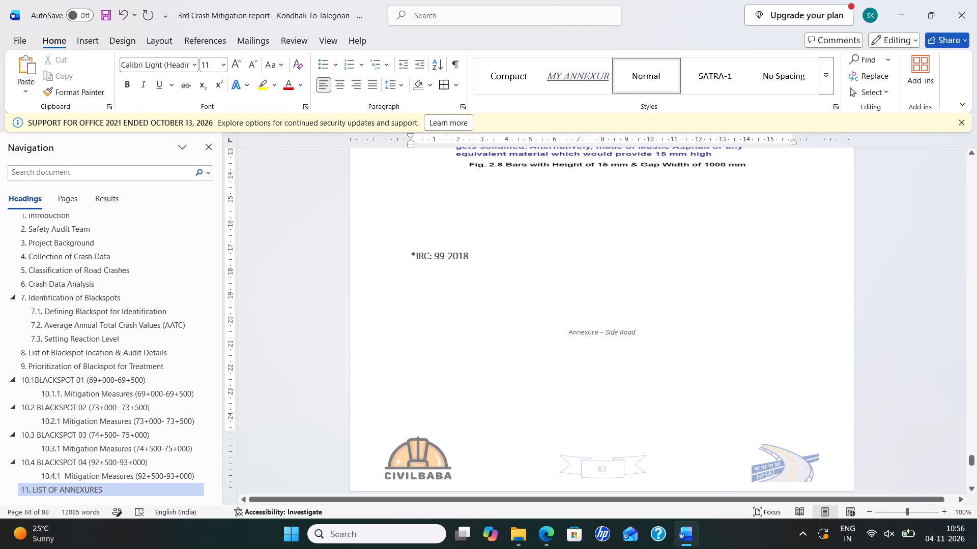
pyautogui.press('BackSpace')
# Add blank lines below the "*IRC: 99-2018" note so the "Annexure – Side Road" caption starts on the following page.
pyautogui.click(580, 274)
pyautogui.press('Return')
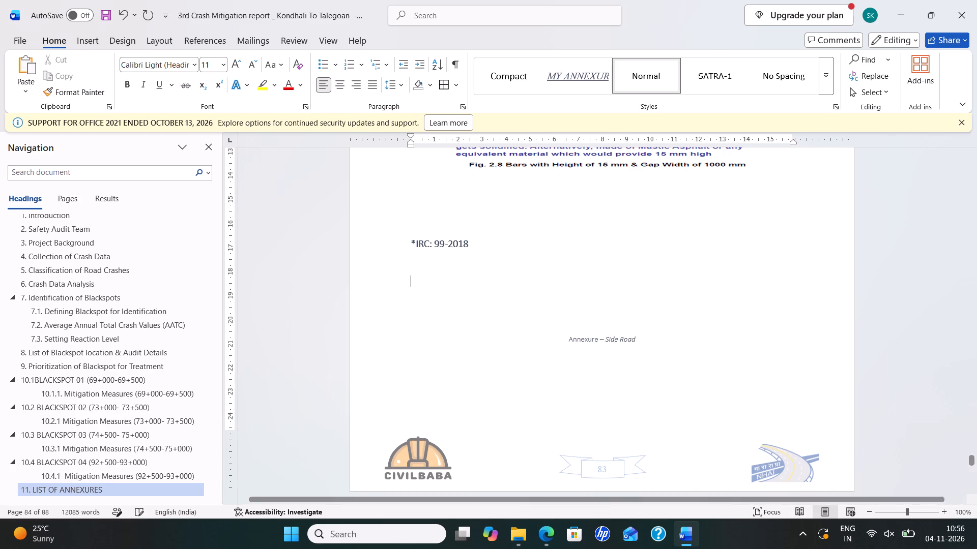
pyautogui.press('Return')
pyautogui.press('Return')
pyautogui.press('Return')
pyautogui.press('Return')
pyautogui.scroll(-5, 640, 343)
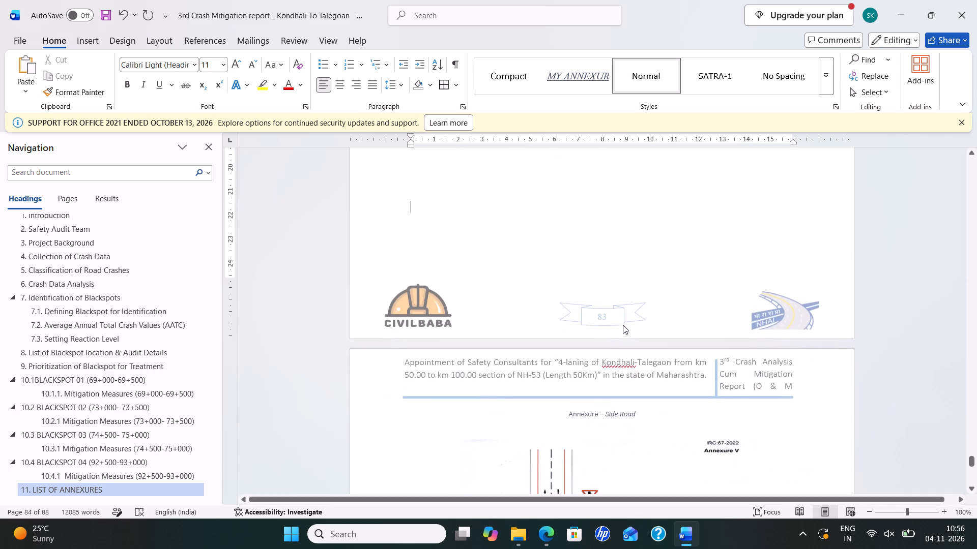
pyautogui.scroll(5, 608, 349)
pyautogui.scroll(-1, 608, 349)
# Review the preceding annexure pages from the side road signs back through the road studs and marking annexures for spacing.
pyautogui.scroll(4, 608, 349)
pyautogui.scroll(18, 550, 346)
pyautogui.scroll(7, 551, 334)
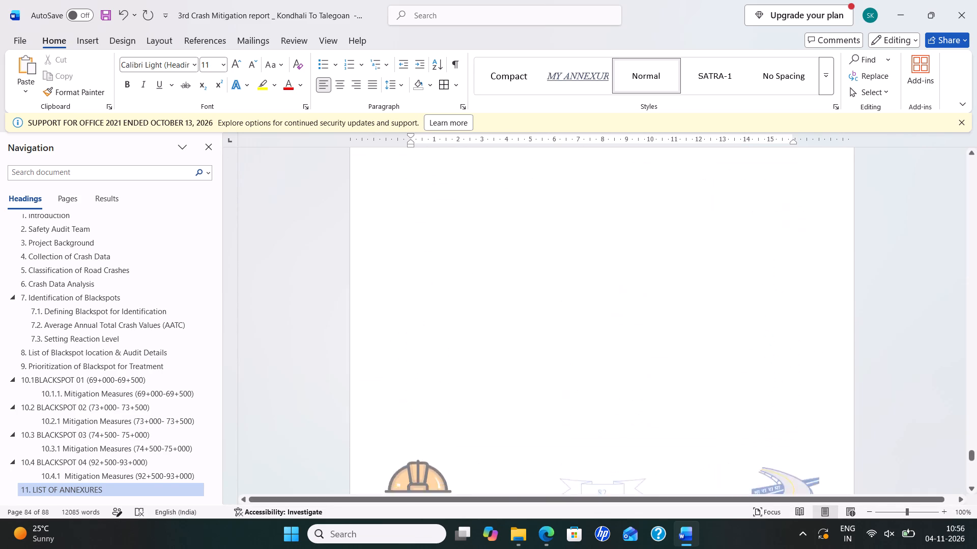
pyautogui.scroll(10, 551, 334)
pyautogui.scroll(-16, 551, 334)
pyautogui.scroll(-7, 553, 337)
pyautogui.scroll(18, 557, 338)
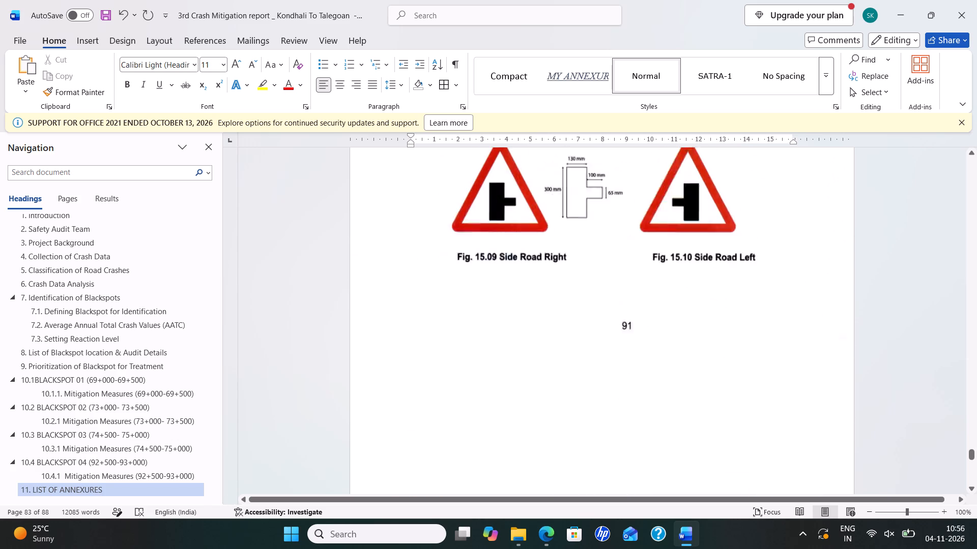
pyautogui.scroll(16, 559, 339)
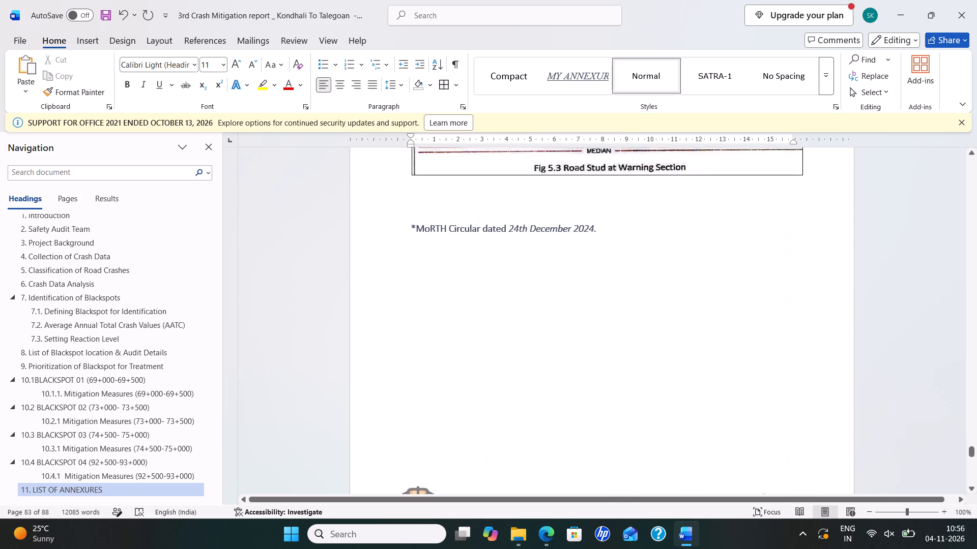
pyautogui.scroll(8, 523, 308)
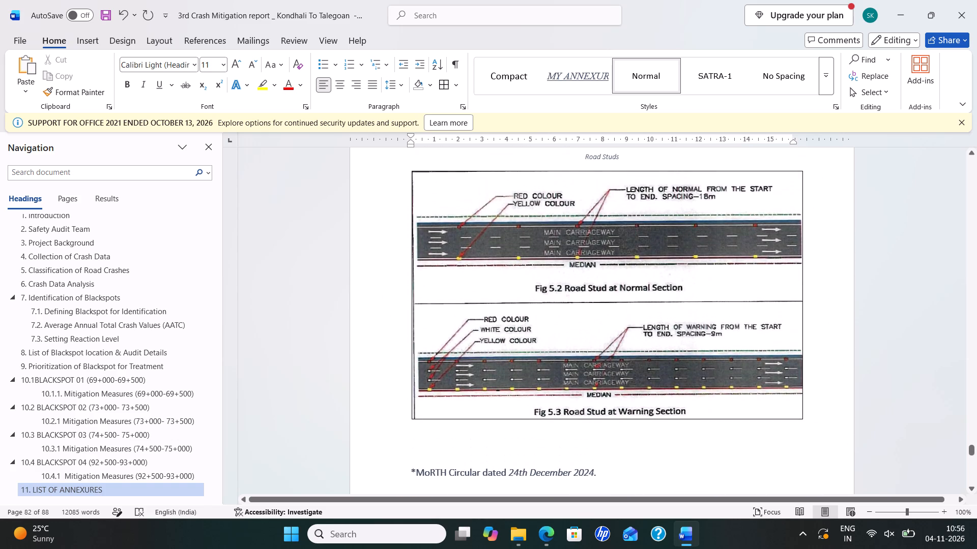
pyautogui.scroll(15, 523, 308)
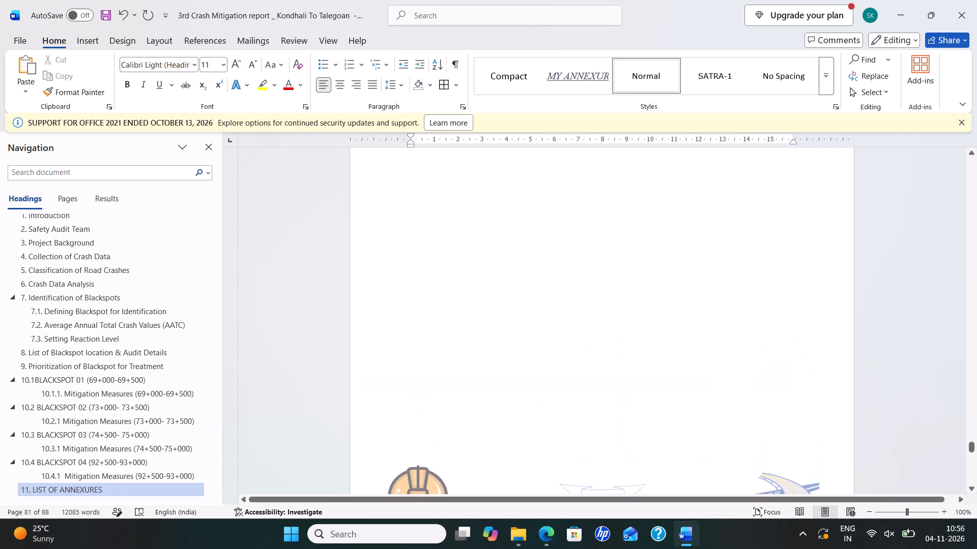
pyautogui.scroll(20, 574, 328)
pyautogui.scroll(3, 641, 327)
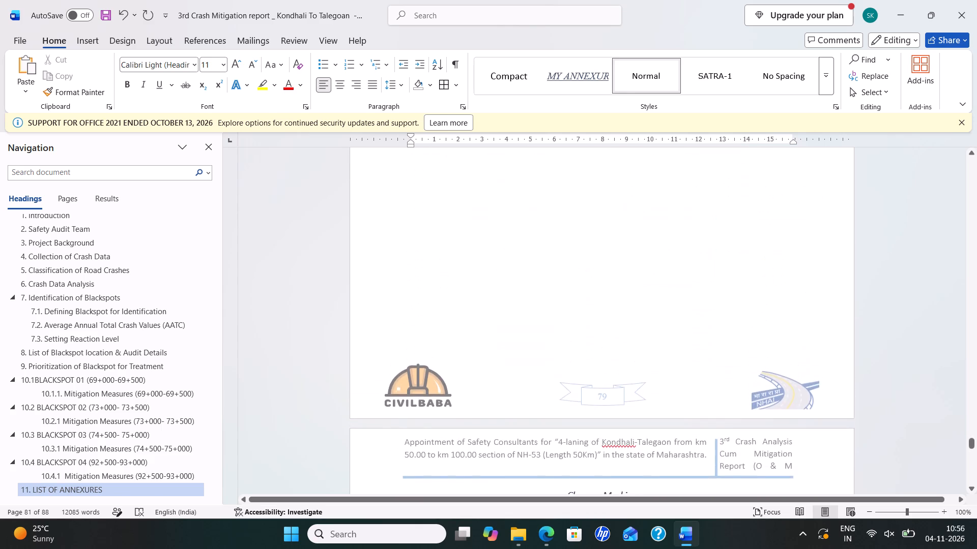
pyautogui.scroll(6, 650, 330)
pyautogui.scroll(20, 649, 329)
pyautogui.scroll(15, 649, 329)
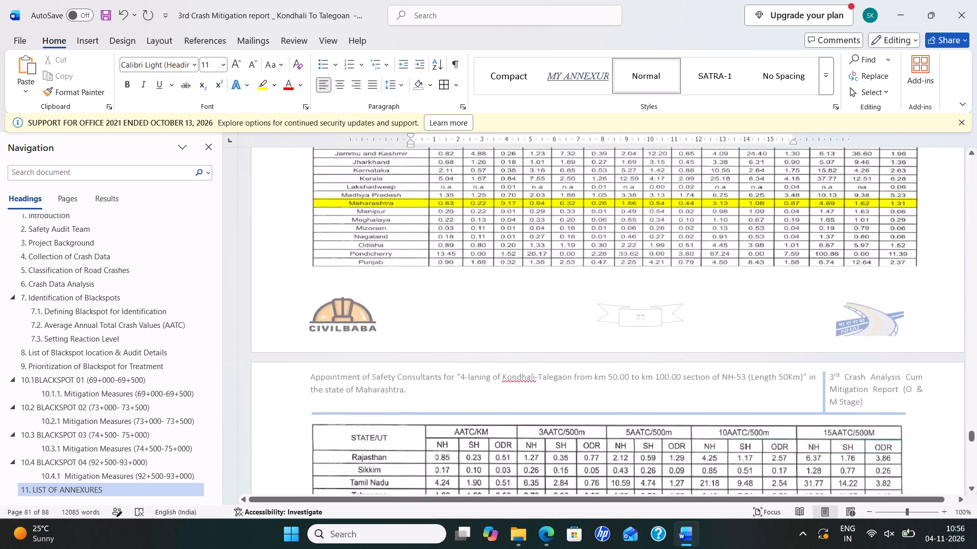
# Remove the blank lines above the Annexure A caption for Average Annual Total Crashes (AATC) for different States.
pyautogui.scroll(14, 645, 327)
pyautogui.scroll(9, 640, 325)
pyautogui.scroll(-8, 640, 325)
pyautogui.scroll(1, 641, 325)
pyautogui.scroll(-1, 641, 325)
pyautogui.scroll(1, 642, 326)
pyautogui.scroll(-4, 642, 326)
pyautogui.scroll(1, 643, 330)
pyautogui.scroll(-11, 643, 330)
pyautogui.scroll(2, 561, 245)
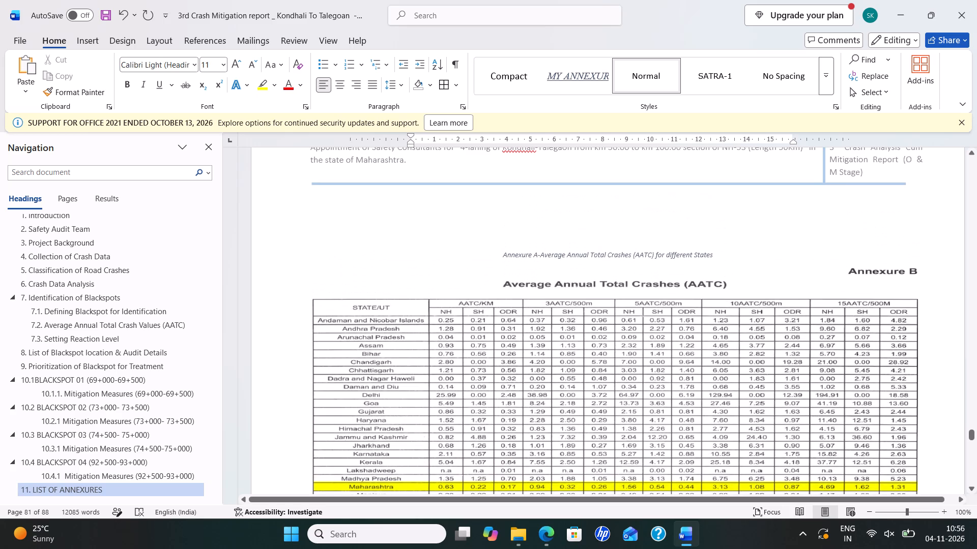
pyautogui.click(567, 233)
pyautogui.press('BackSpace')
pyautogui.press('BackSpace')
pyautogui.press('BackSpace')
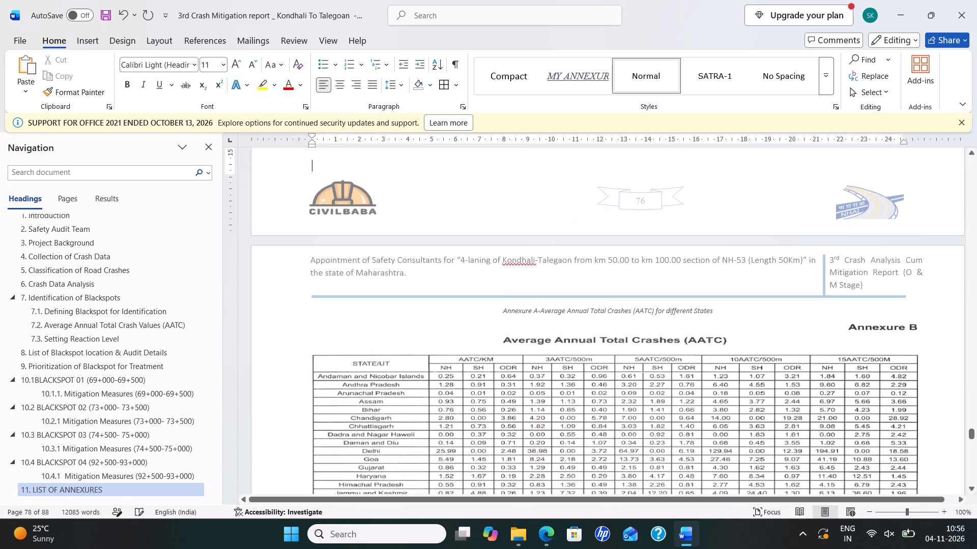
# Check the page breaks between the end of the accident record table and the AATC table pages.
pyautogui.scroll(4, 565, 318)
pyautogui.scroll(-1, 561, 315)
pyautogui.scroll(7, 559, 313)
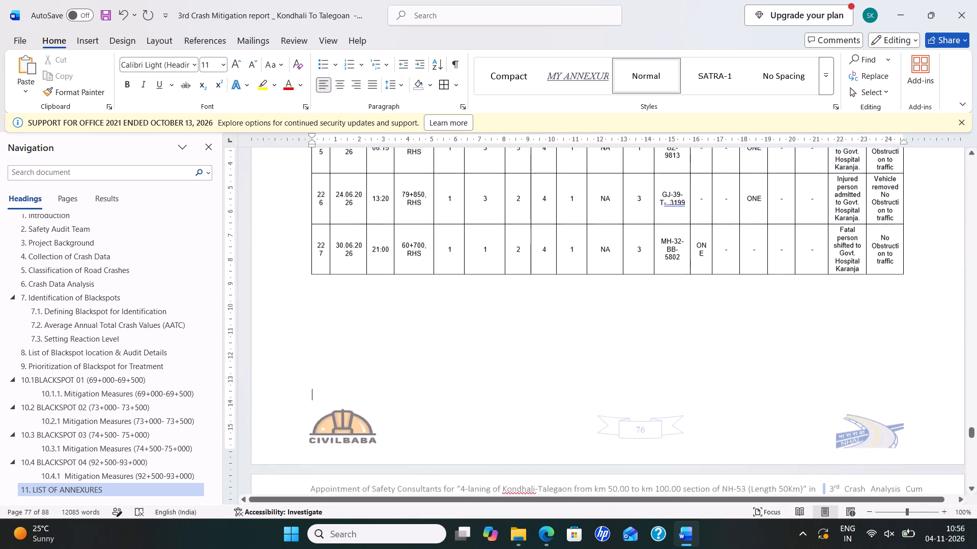
pyautogui.scroll(6, 558, 312)
pyautogui.scroll(-3, 558, 312)
pyautogui.scroll(1, 558, 312)
pyautogui.scroll(-6, 558, 312)
pyautogui.scroll(1, 570, 348)
pyautogui.scroll(-10, 570, 348)
pyautogui.scroll(1, 575, 361)
pyautogui.scroll(-11, 575, 361)
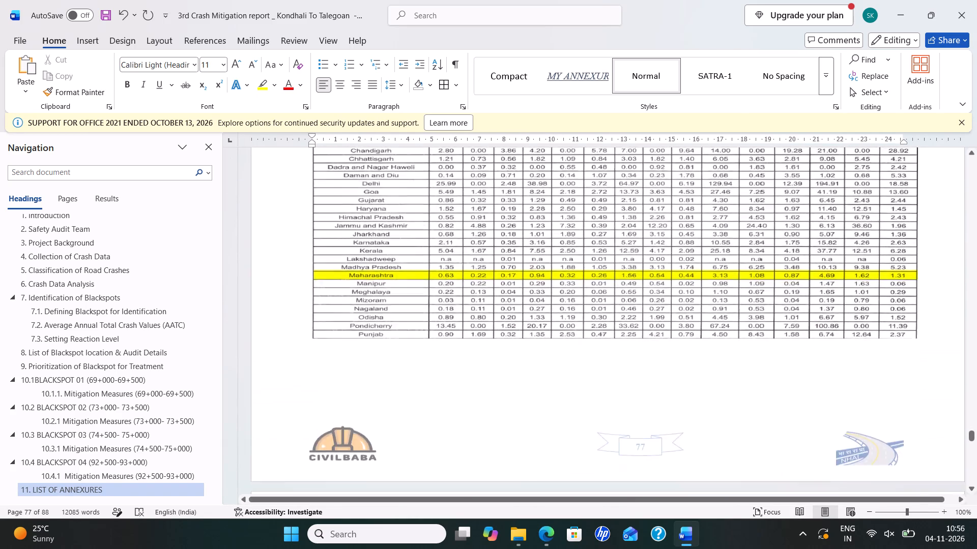
pyautogui.scroll(-2, 583, 389)
pyautogui.scroll(1, 585, 391)
pyautogui.scroll(-6, 585, 391)
pyautogui.scroll(1, 591, 399)
pyautogui.scroll(-13, 592, 399)
pyautogui.scroll(2, 591, 394)
pyautogui.scroll(-5, 591, 394)
# Review the Road Marking, Chevron Marking and Road Studs annexure pages for caption placement and spacing.
pyautogui.scroll(-4, 591, 394)
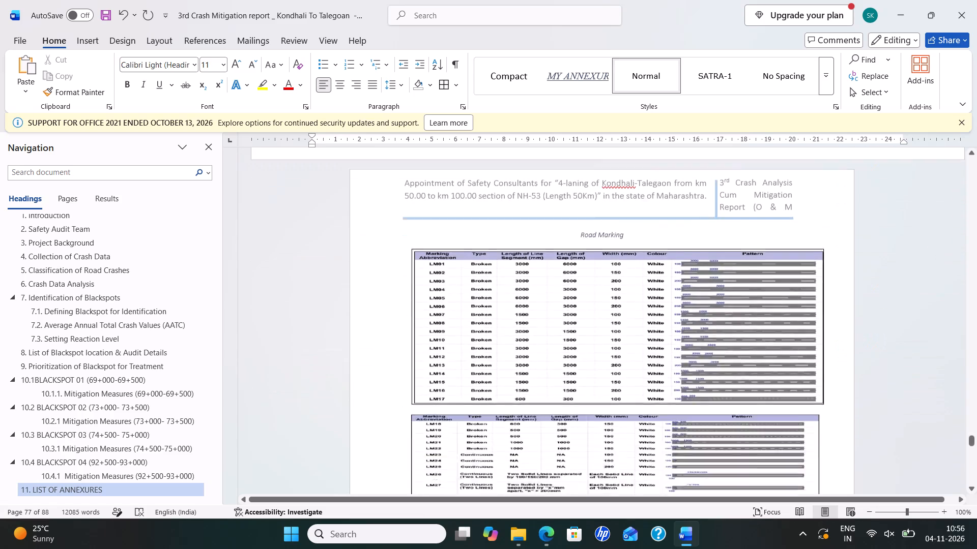
pyautogui.scroll(-4, 590, 394)
pyautogui.scroll(6, 585, 385)
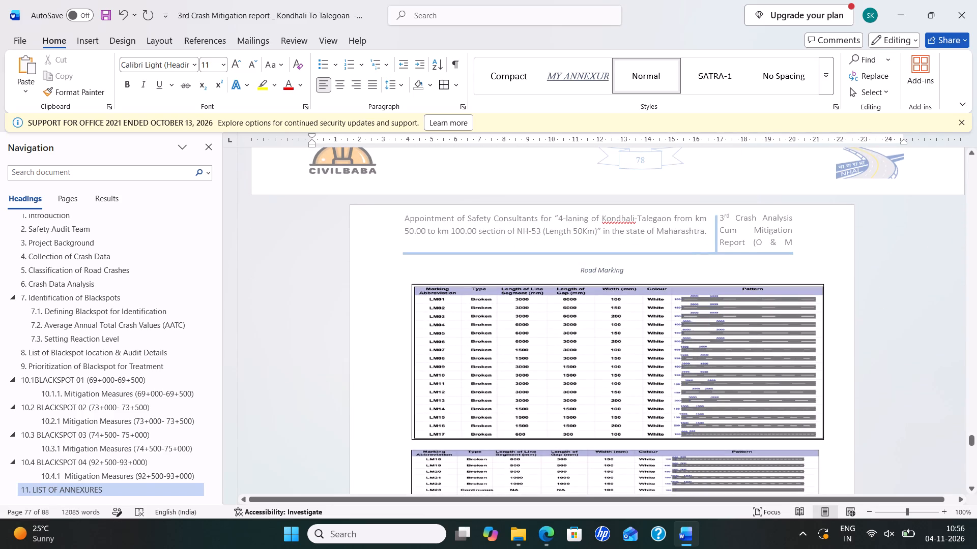
pyautogui.scroll(-4, 571, 348)
pyautogui.scroll(1, 571, 350)
pyautogui.scroll(-3, 571, 350)
pyautogui.scroll(1, 580, 377)
pyautogui.scroll(-6, 582, 380)
pyautogui.scroll(-19, 592, 398)
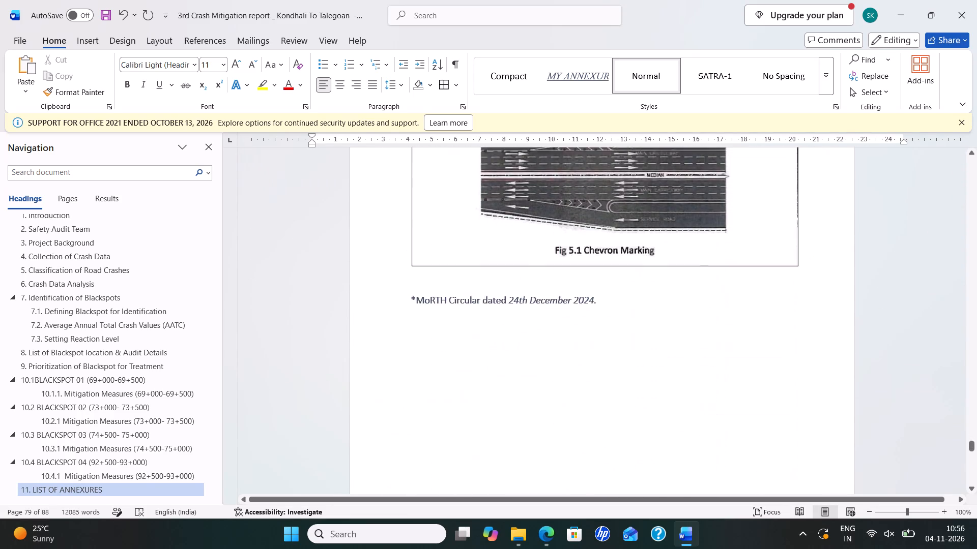
pyautogui.scroll(-14, 592, 405)
pyautogui.scroll(1, 592, 405)
pyautogui.scroll(-2, 592, 405)
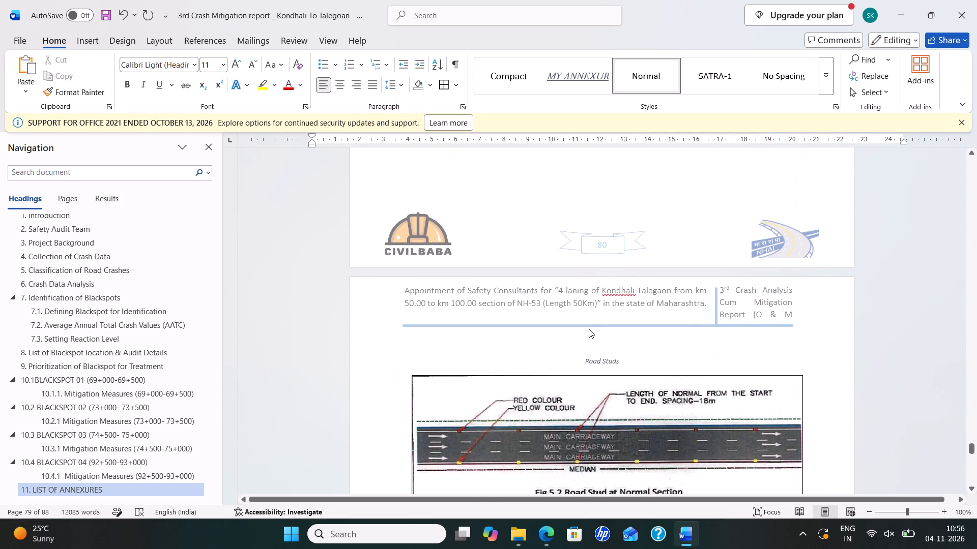
# Remove the extra blank line above the Road Studs annexure caption and save the report.
pyautogui.click(587, 349)
pyautogui.press('BackSpace')
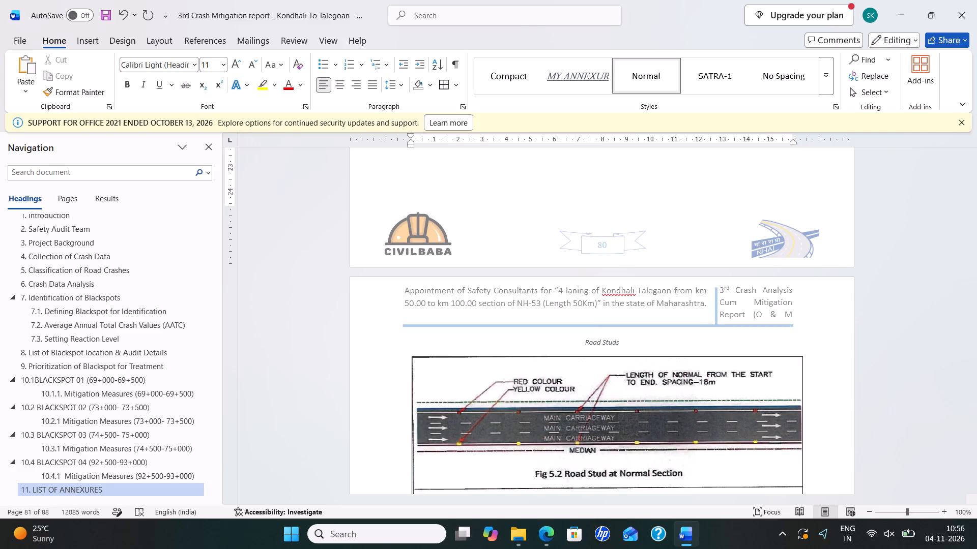
pyautogui.press('BackSpace')
pyautogui.press('Return')
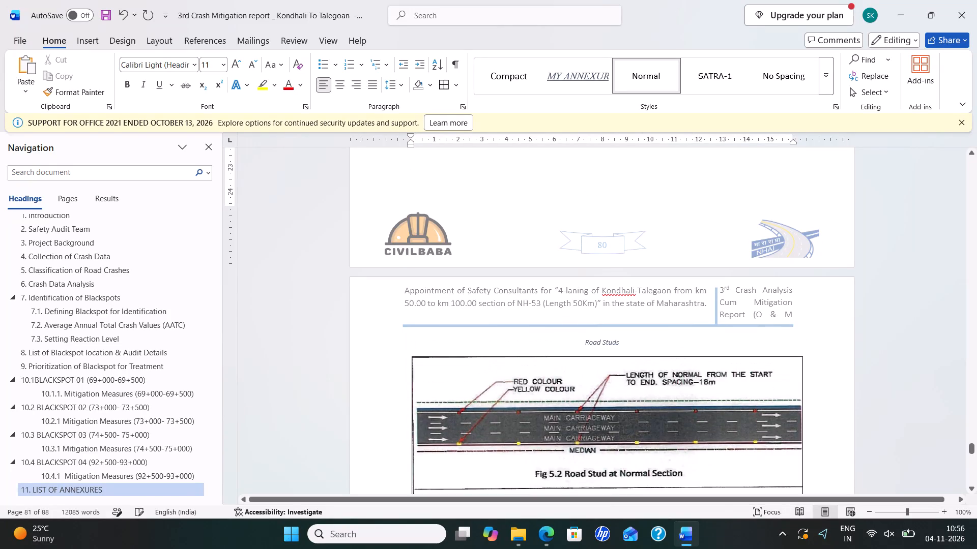
pyautogui.hotkey('ctrl', 's')
# Insert a blank line before the Side Road caption that follows the Road Studs annexure figures.
pyautogui.scroll(-10, 577, 414)
pyautogui.scroll(1, 567, 395)
pyautogui.scroll(-14, 575, 404)
pyautogui.click(590, 199)
pyautogui.press('Return')
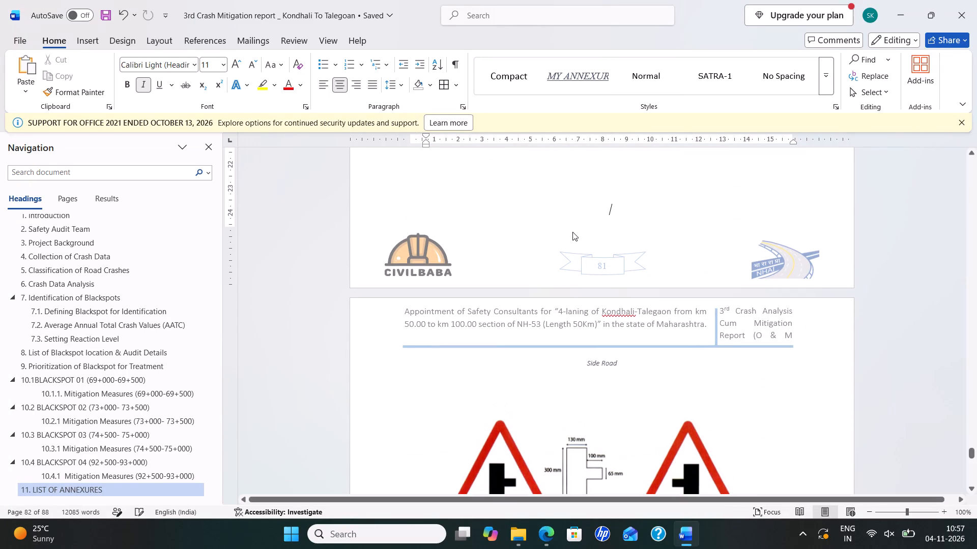
# Review caption placement and spacing on the remaining annexure pages, from the Side Road signs through the final Road Studs warrants table.
pyautogui.scroll(-1, 596, 471)
pyautogui.scroll(-13, 553, 399)
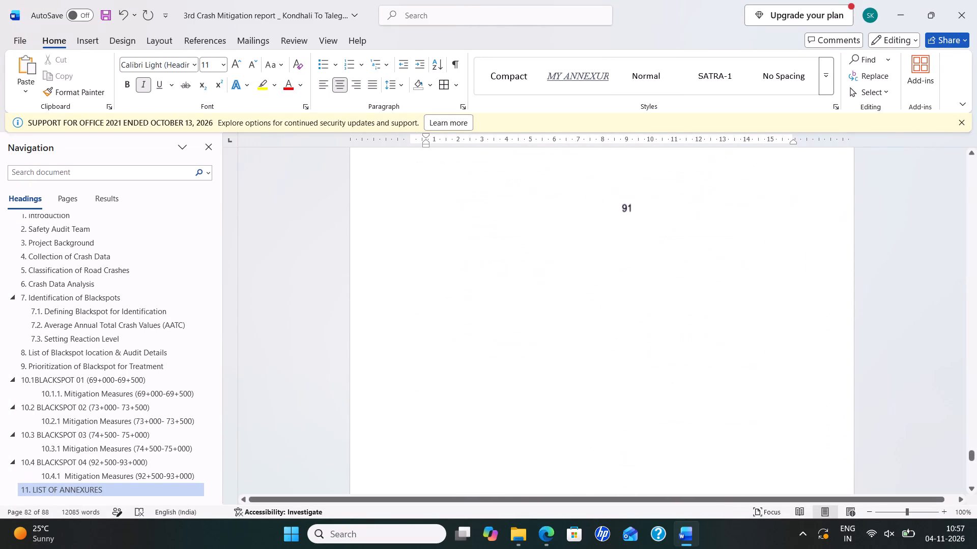
pyautogui.scroll(-17, 558, 395)
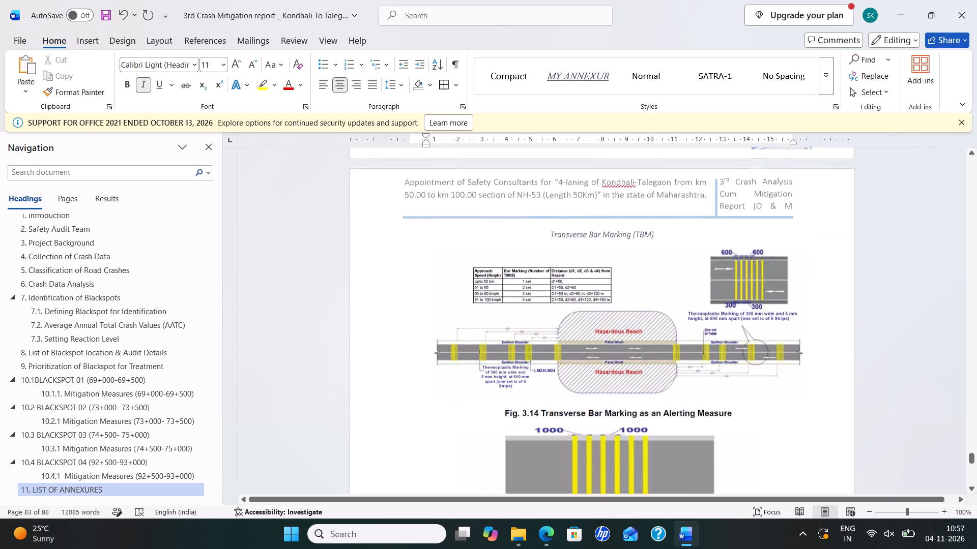
pyautogui.scroll(-19, 572, 370)
pyautogui.scroll(-2, 562, 394)
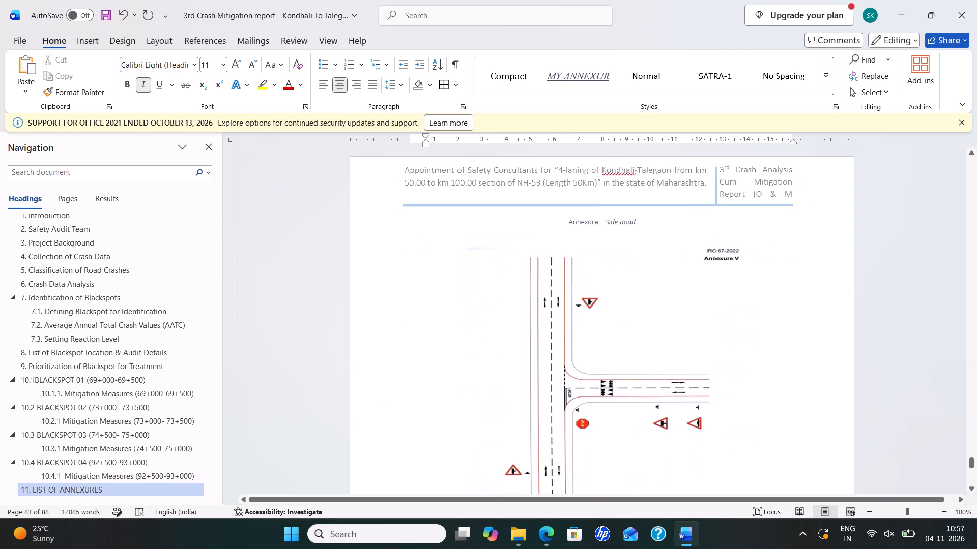
pyautogui.scroll(-15, 561, 394)
pyautogui.scroll(2, 586, 392)
pyautogui.scroll(-19, 586, 392)
pyautogui.scroll(-9, 595, 393)
pyautogui.scroll(5, 595, 393)
pyautogui.scroll(-12, 595, 393)
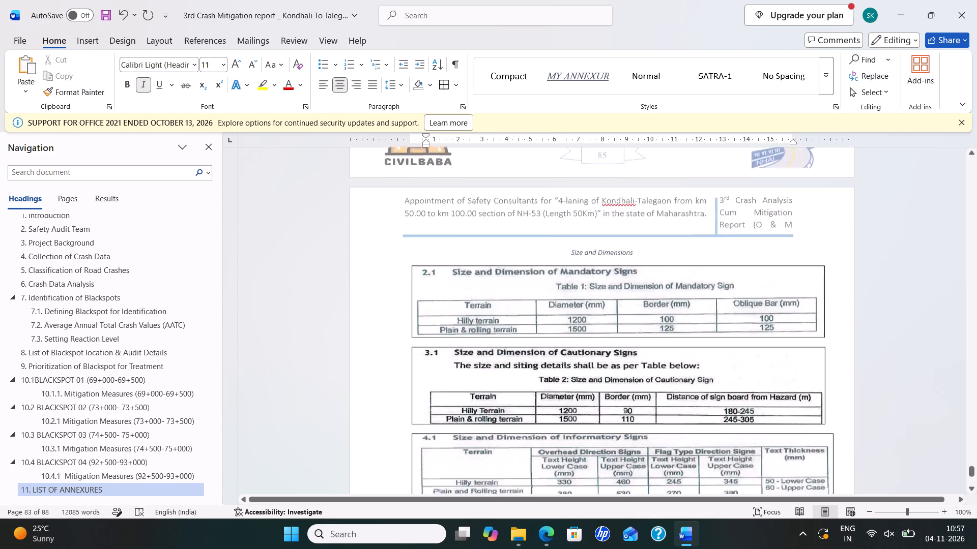
pyautogui.scroll(6, 595, 393)
pyautogui.scroll(-18, 595, 393)
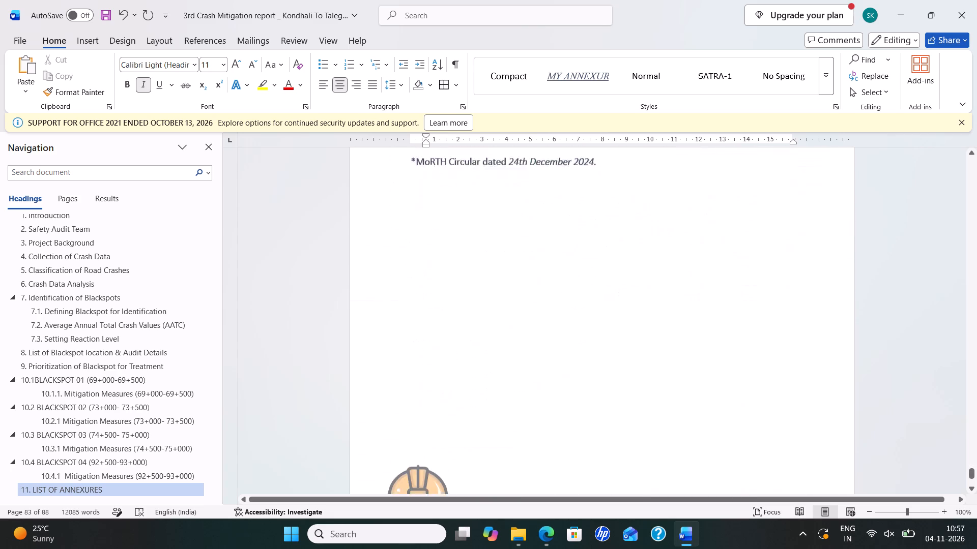
pyautogui.scroll(-14, 595, 393)
pyautogui.scroll(8, 595, 391)
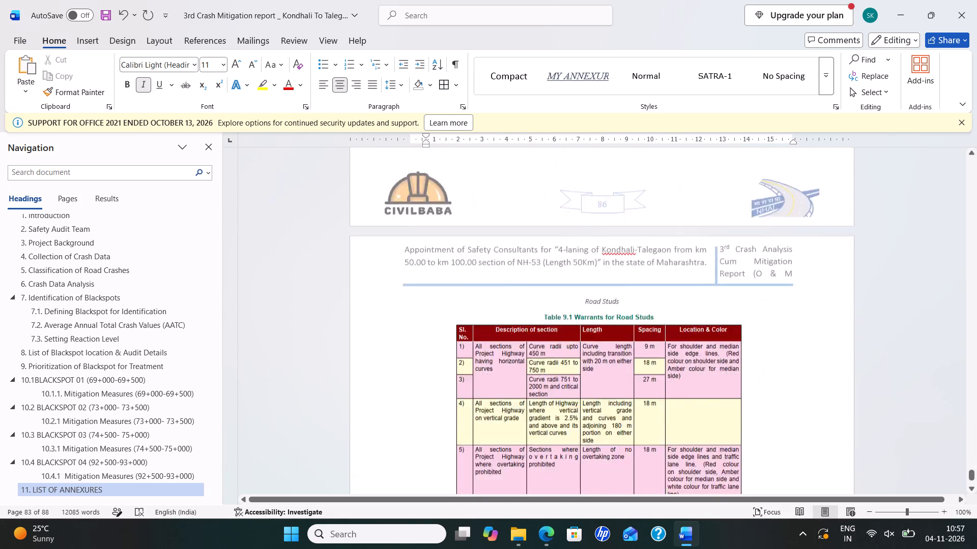
pyautogui.scroll(-19, 577, 396)
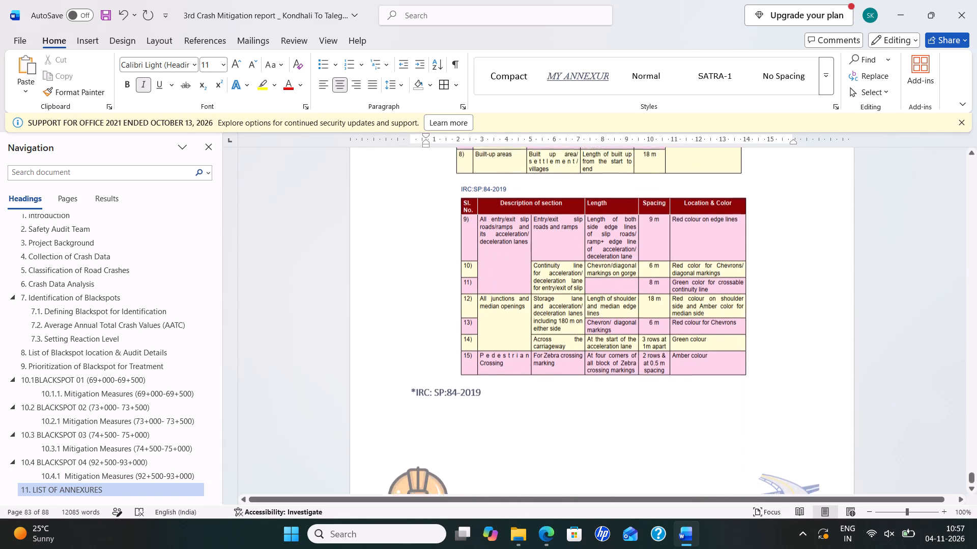
pyautogui.scroll(-20, 573, 396)
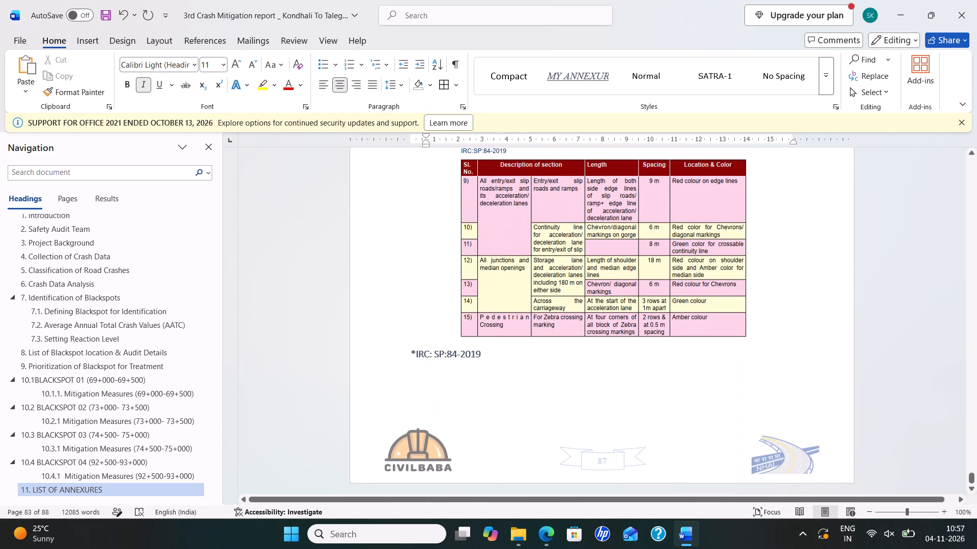
# Save the report with the annexure spacing corrections.
pyautogui.hotkey('ctrl', 's')
pyautogui.hotkey('ctrl', 's')
pyautogui.hotkey('ctrl', 's')
pyautogui.hotkey('ctrl', 's')
pyautogui.hotkey('ctrl', 's')
pyautogui.hotkey('ctrl', 's')
pyautogui.hotkey('ctrl', 's')
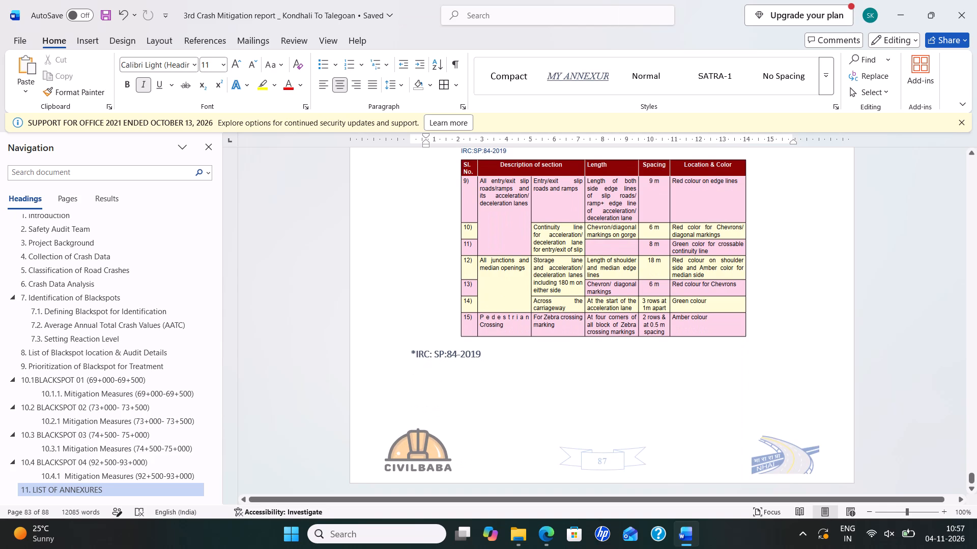
pyautogui.hotkey('ctrl', 's')
pyautogui.hotkey('ctrl', 's')
pyautogui.hotkey('ctrl', 's')
pyautogui.hotkey('ctrl', 's')
pyautogui.hotkey('ctrl', 's')
pyautogui.hotkey('ctrl', 's')
pyautogui.hotkey('ctrl', 's')
pyautogui.hotkey('ctrl', 's')
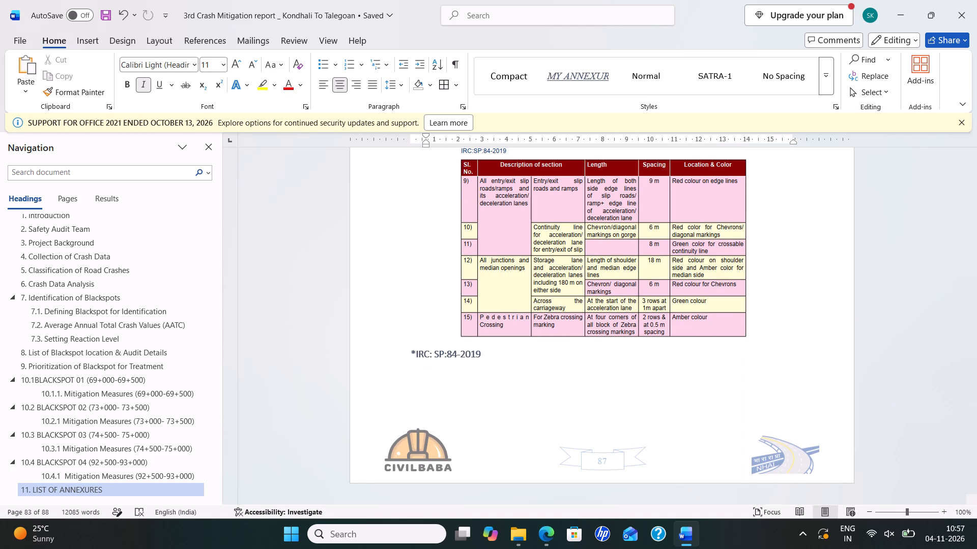
pyautogui.hotkey('ctrl', 's')
pyautogui.hotkey('ctrl', 's')
pyautogui.hotkey('ctrl', 's')
pyautogui.hotkey('ctrl', 's')
pyautogui.hotkey('ctrl', 's')
pyautogui.hotkey('ctrl', 's')
pyautogui.hotkey('ctrl', 's')
pyautogui.hotkey('ctrl', 's')
pyautogui.hotkey('ctrl', 's')
pyautogui.hotkey('ctrl', 's')
pyautogui.hotkey('ctrl', 's')
pyautogui.hotkey('ctrl', 's')
pyautogui.hotkey('ctrl', 's')
pyautogui.hotkey('ctrl', 's')
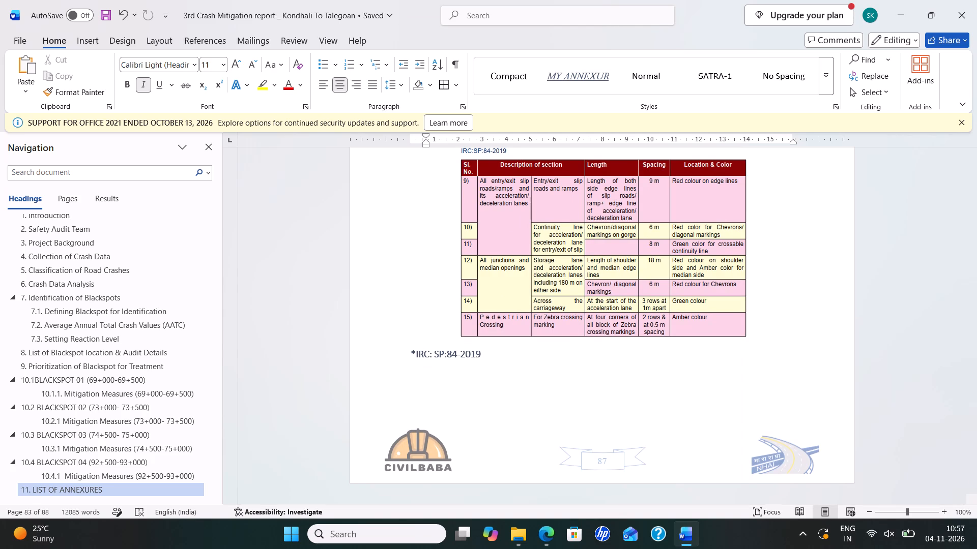